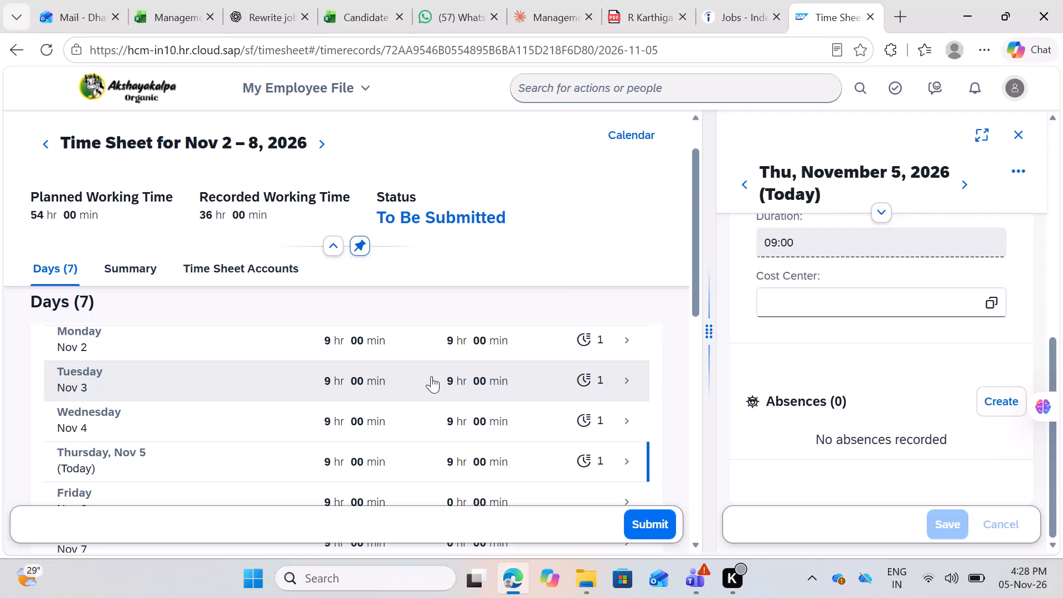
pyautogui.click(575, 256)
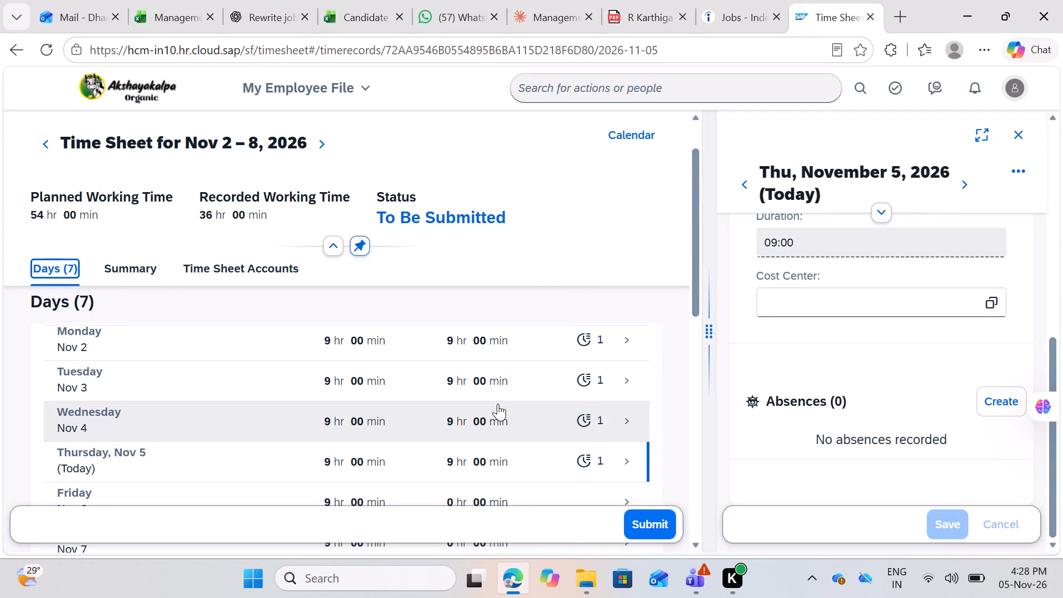
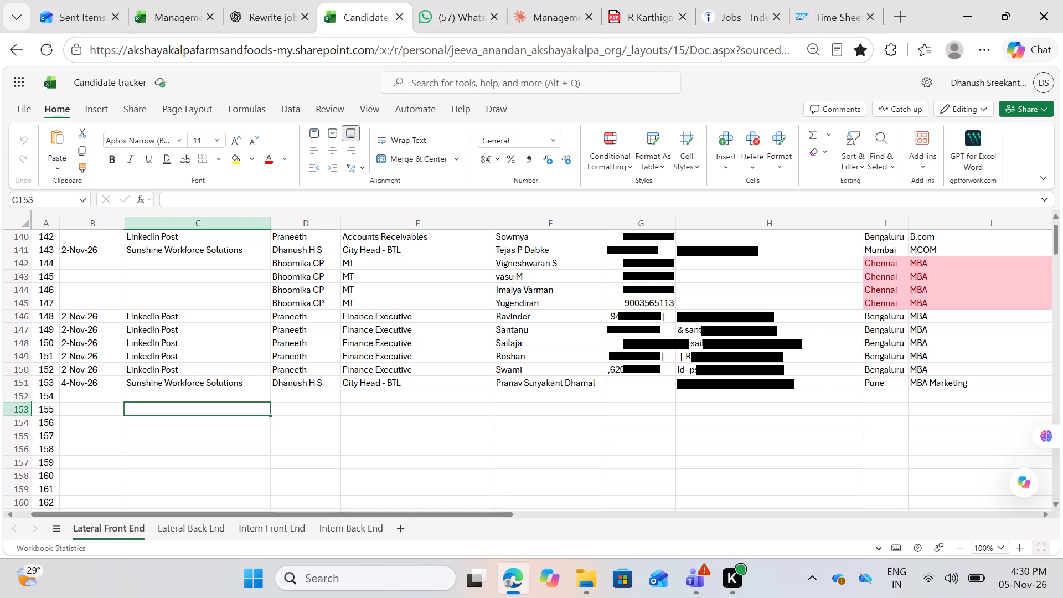
# Enter the date 4 November 2026 for entry 154 and copy the date format from entry 153 onto it.
pyautogui.click(91, 398)
pyautogui.click(128, 372)
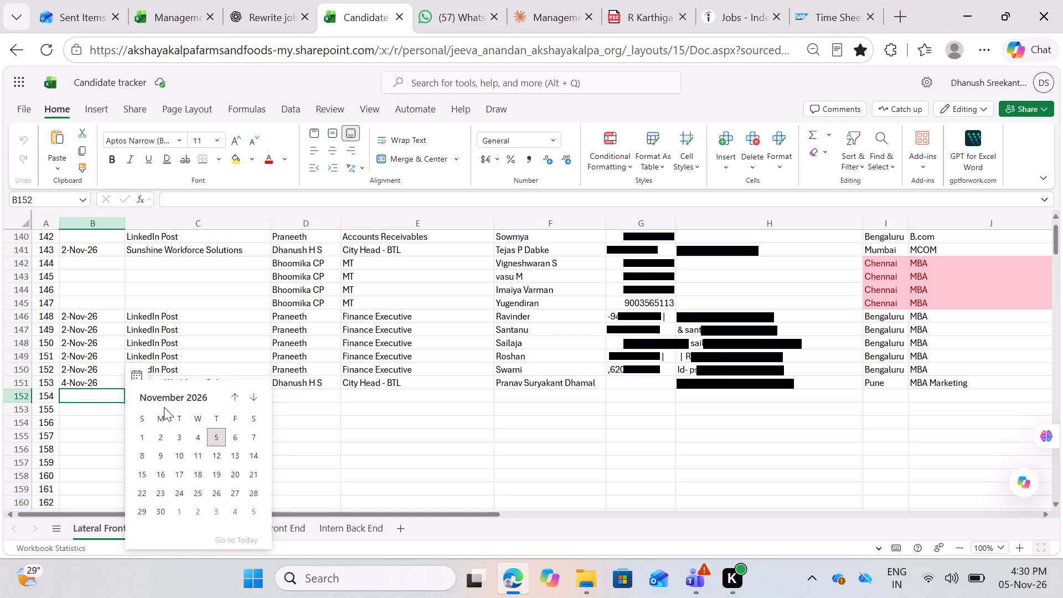
pyautogui.click(196, 434)
pyautogui.click(80, 383)
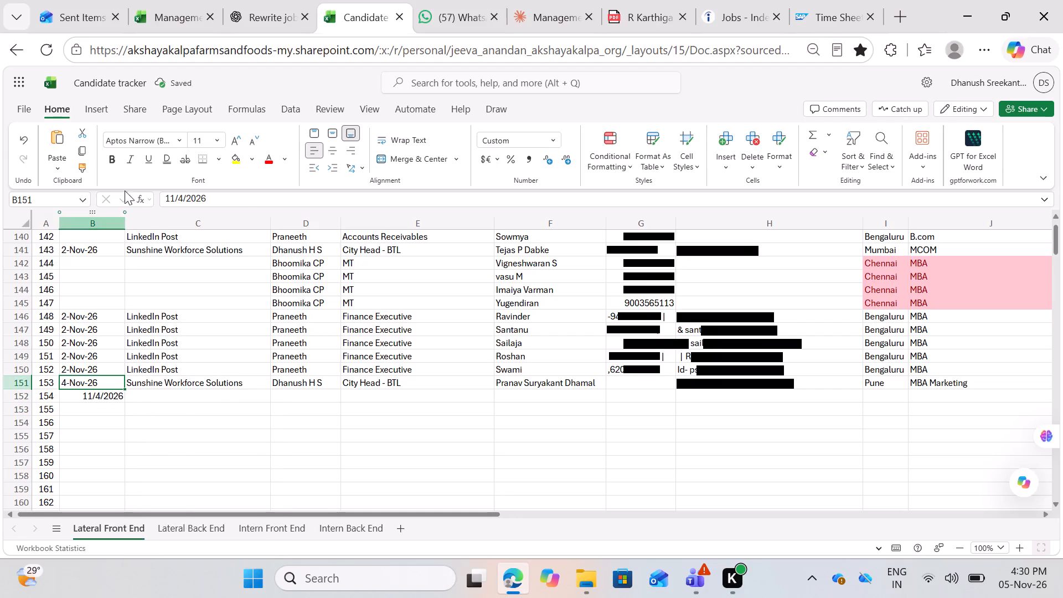
pyautogui.click(85, 167)
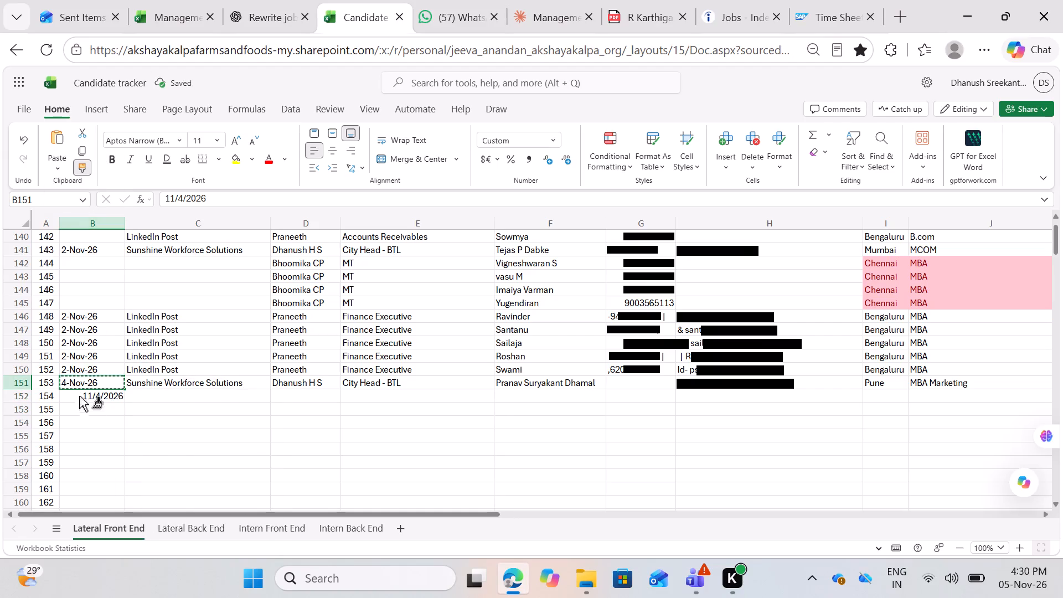
pyautogui.click(86, 395)
# Select the empty column C cell of entry 154 and review the sources recorded for earlier candidates.
pyautogui.click(166, 404)
pyautogui.click(182, 396)
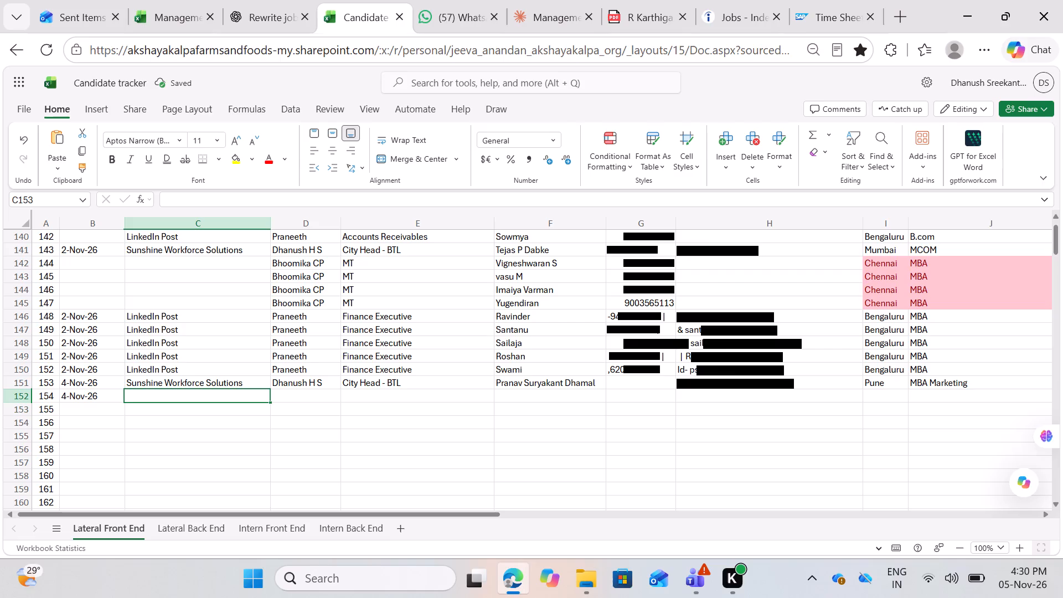
pyautogui.scroll(1, 202, 441)
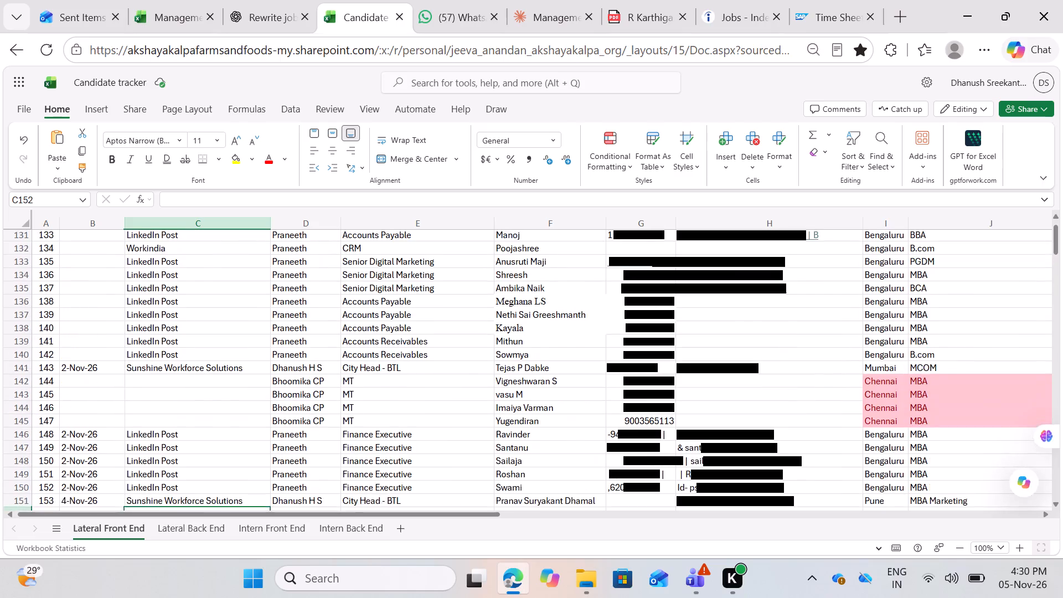
# Look through the existing candidate entries on the Lateral Front End sheet, down to the most recent rows.
pyautogui.scroll(4, 202, 441)
pyautogui.scroll(-1, 202, 441)
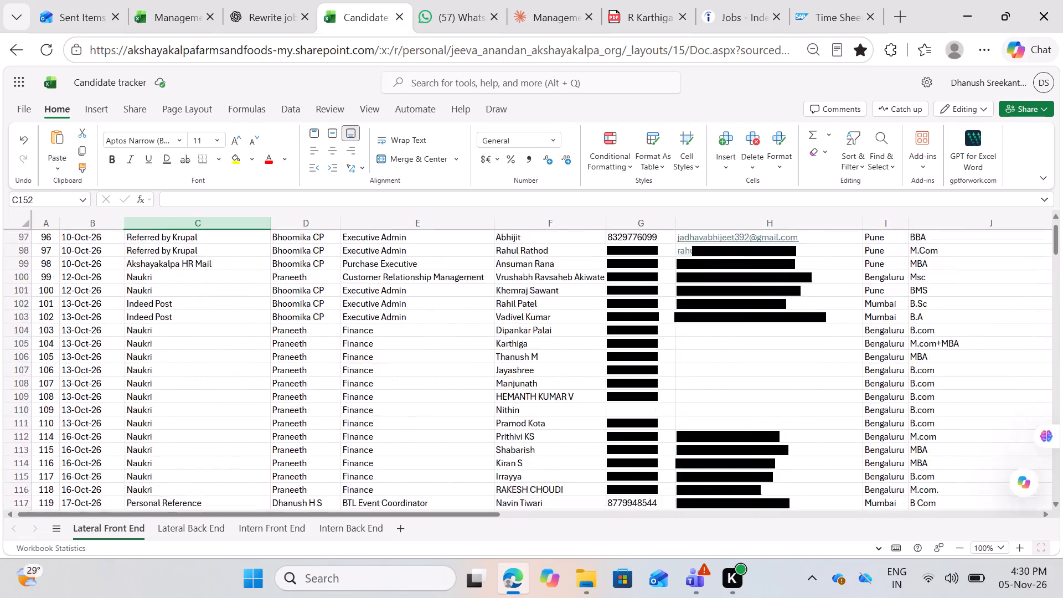
pyautogui.scroll(-1, 202, 441)
pyautogui.scroll(3, 202, 441)
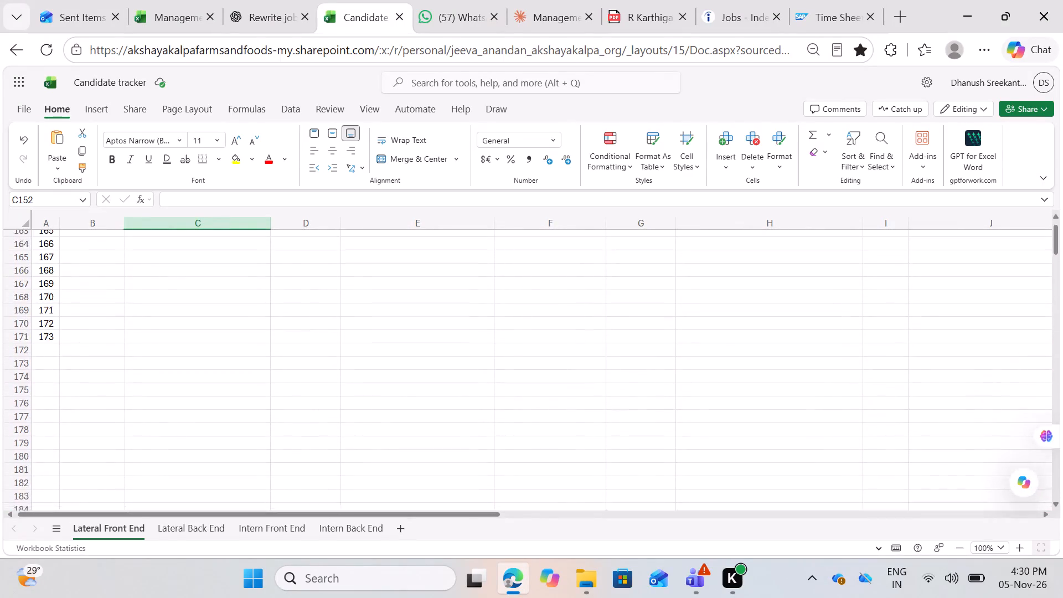
pyautogui.scroll(2, 202, 441)
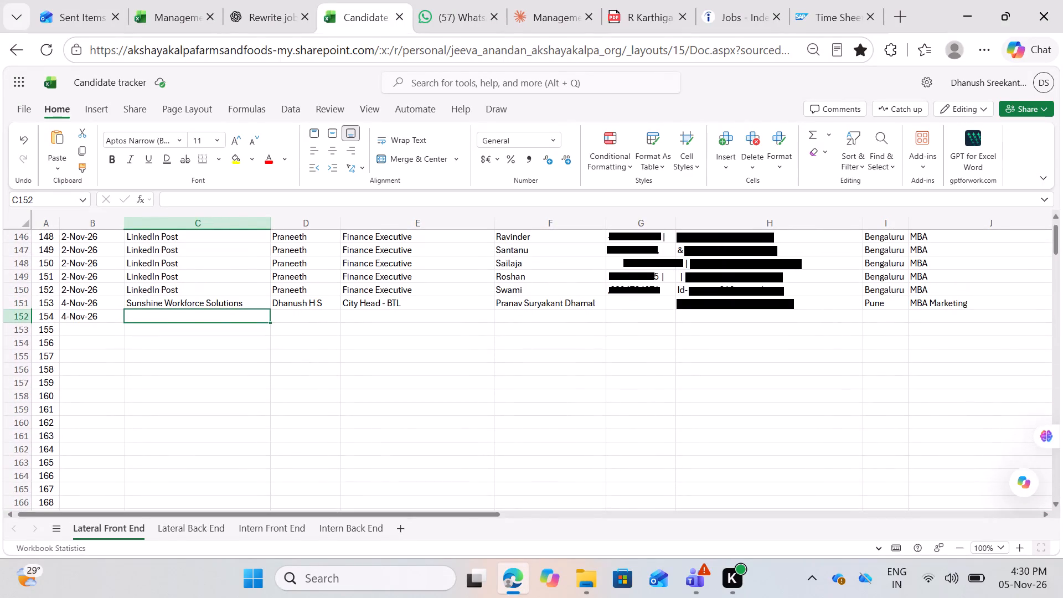
pyautogui.hotkey('ctrl', 'a')
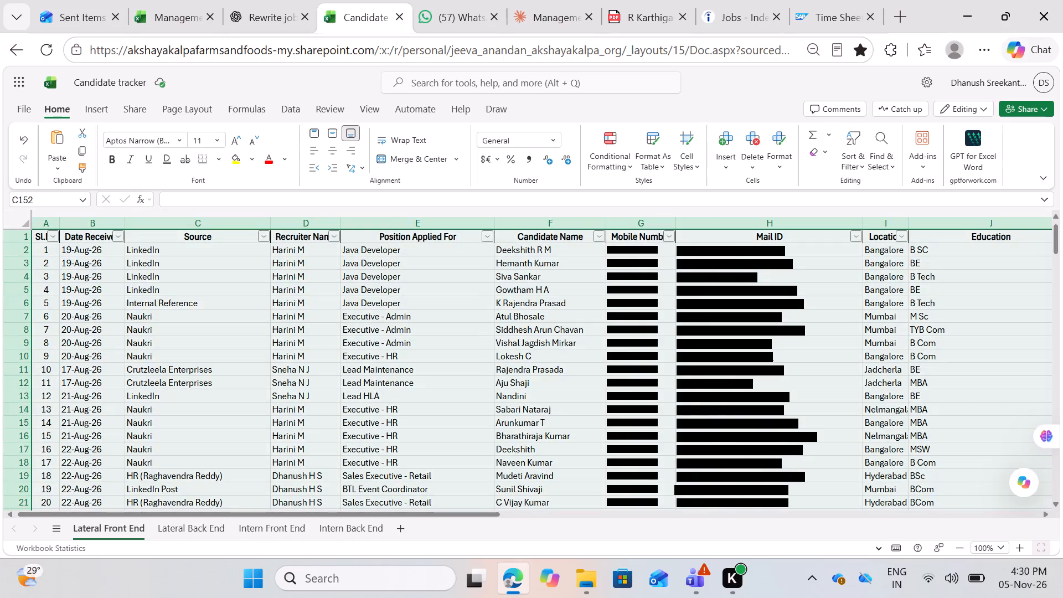
pyautogui.scroll(-4, 204, 369)
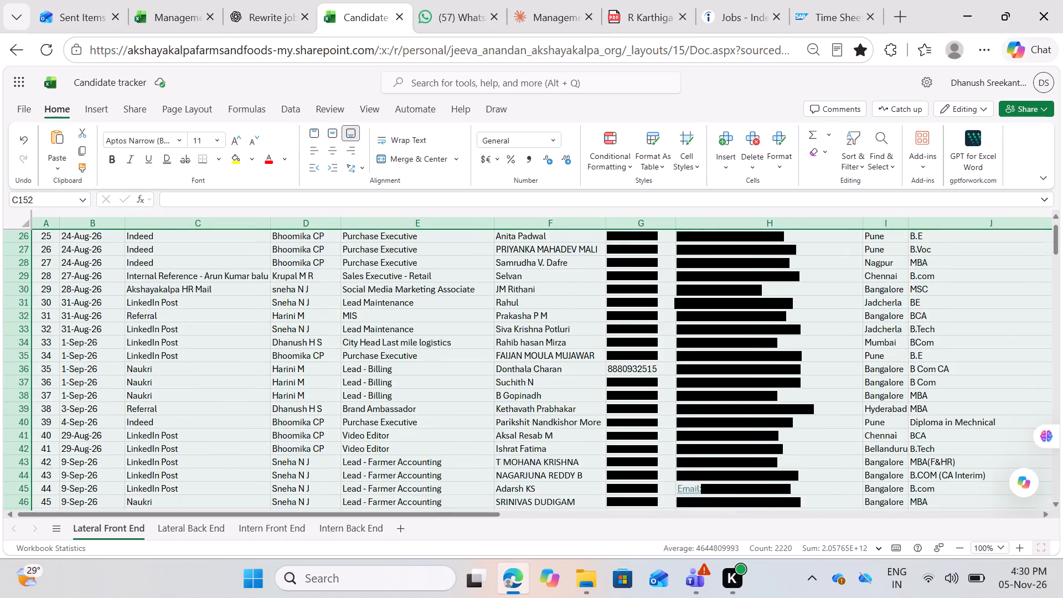
pyautogui.scroll(-13, 204, 369)
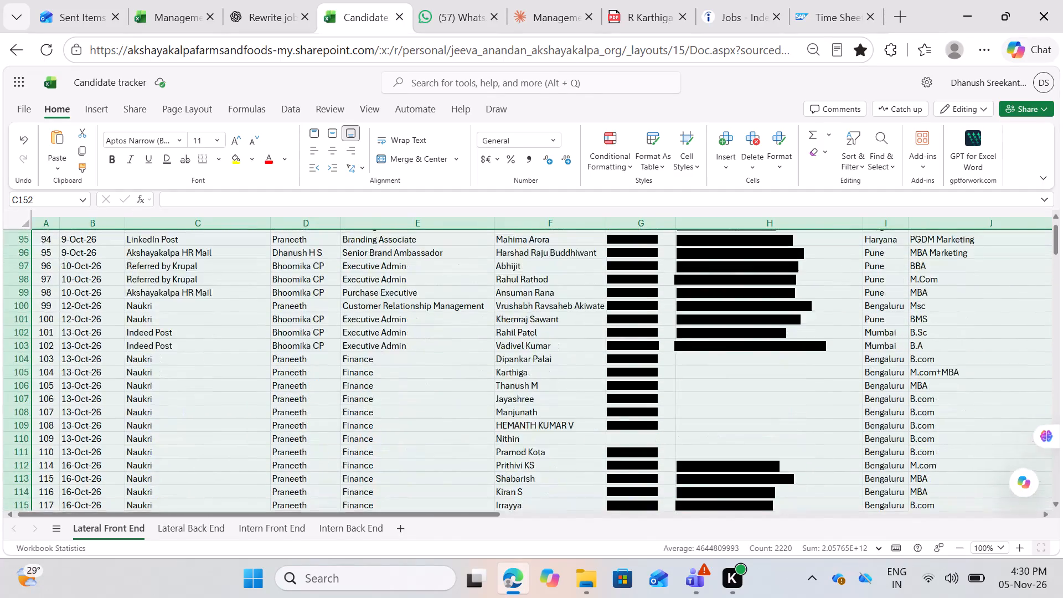
pyautogui.scroll(-6, 204, 369)
# Enter AK Intern as the source for the 4-Nov-26 entry in row 152.
pyautogui.click(211, 343)
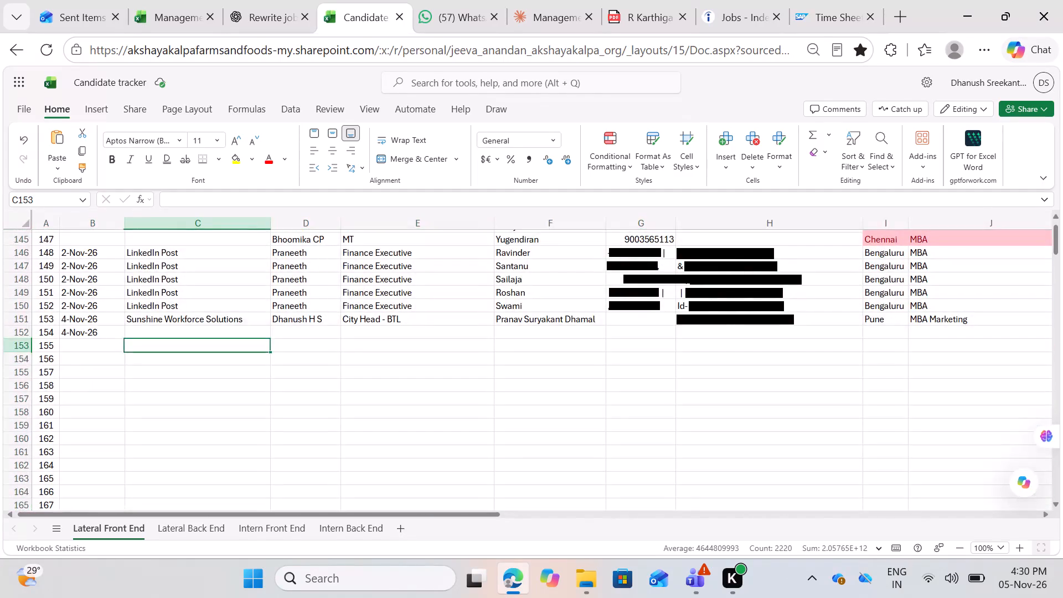
pyautogui.click(194, 334)
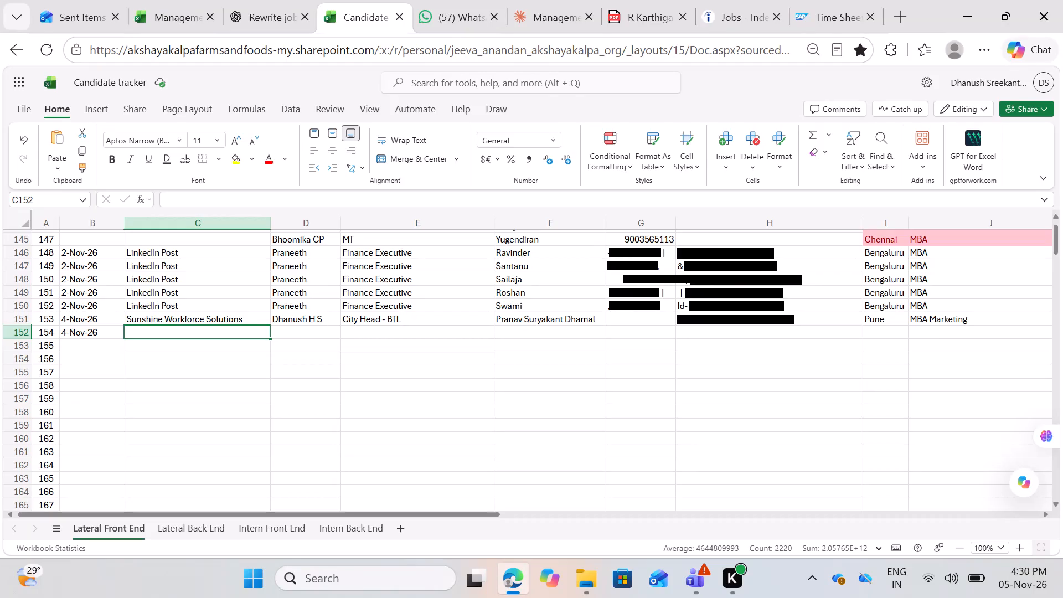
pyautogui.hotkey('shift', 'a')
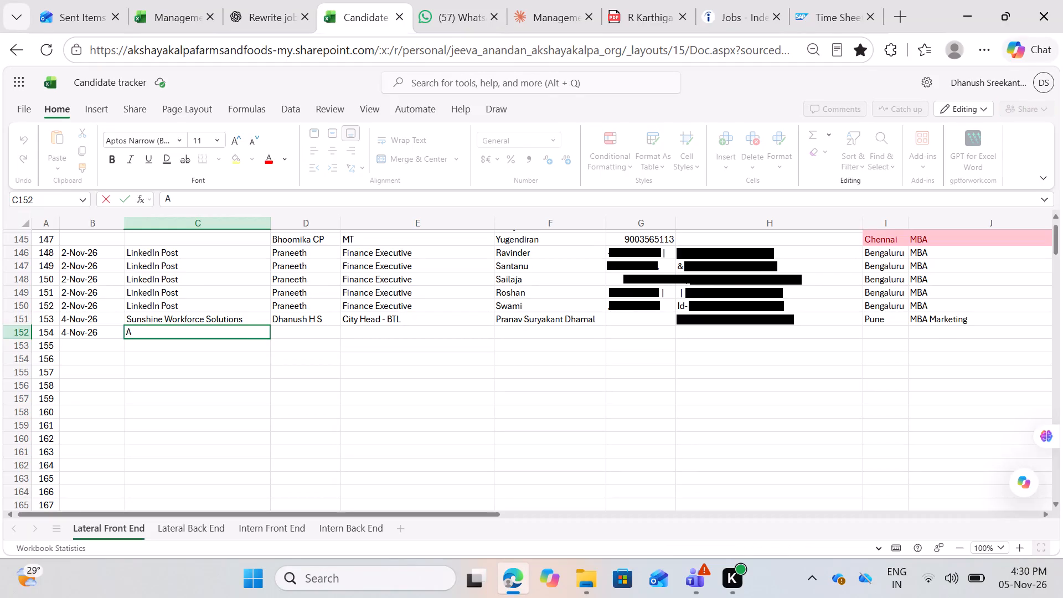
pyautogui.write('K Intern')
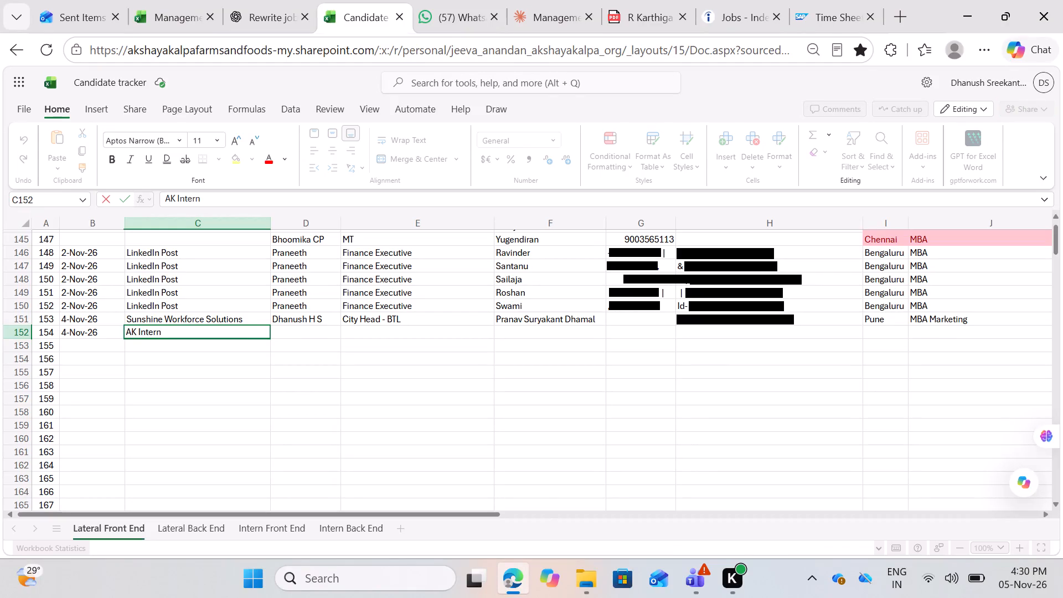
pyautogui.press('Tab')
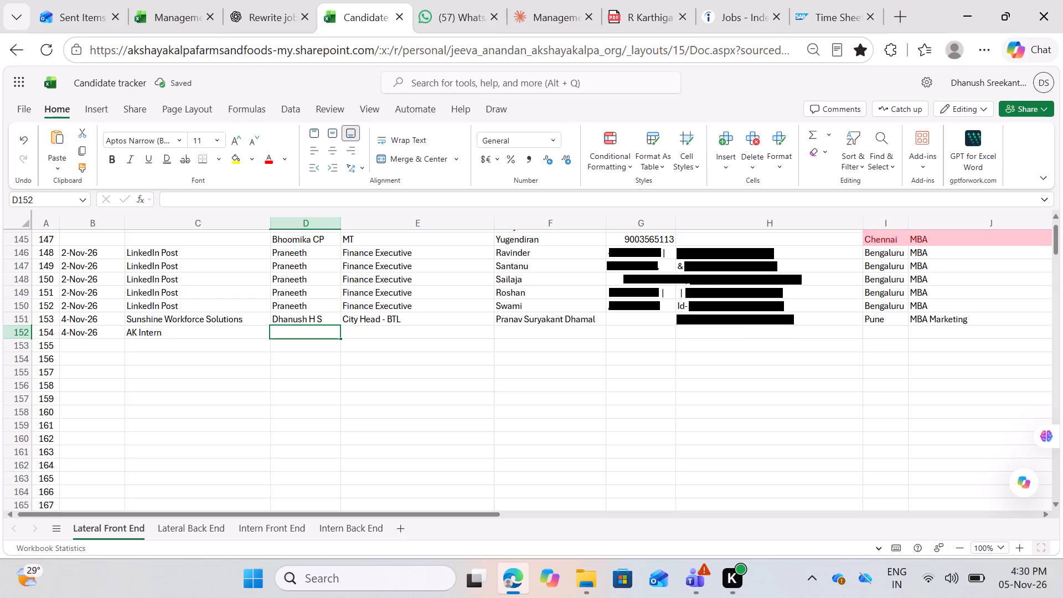
# Fill row 152 with the same recruiter as the row above and the position BTL Admin Coordinator.
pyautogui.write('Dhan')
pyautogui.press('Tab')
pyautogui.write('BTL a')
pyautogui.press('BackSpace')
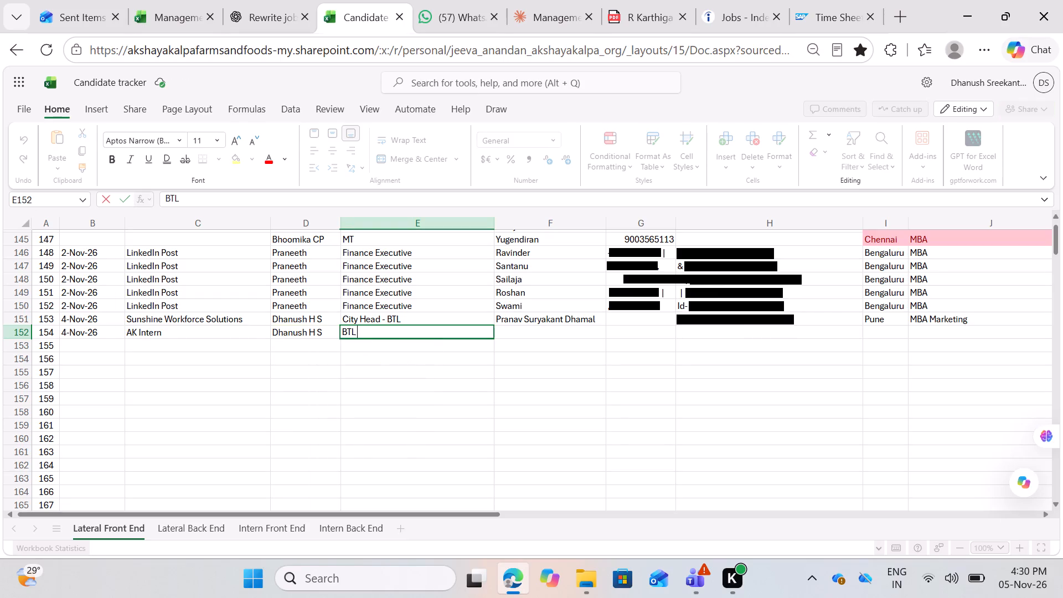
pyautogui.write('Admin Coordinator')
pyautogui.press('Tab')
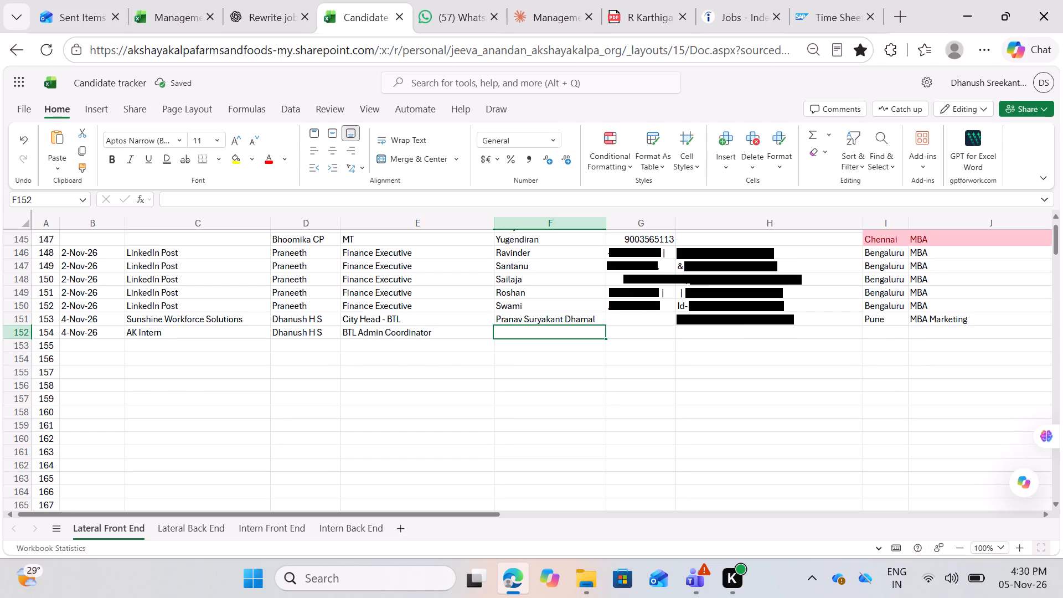
# Enter the candidate's name in row 152 and move on to the mobile number cell.
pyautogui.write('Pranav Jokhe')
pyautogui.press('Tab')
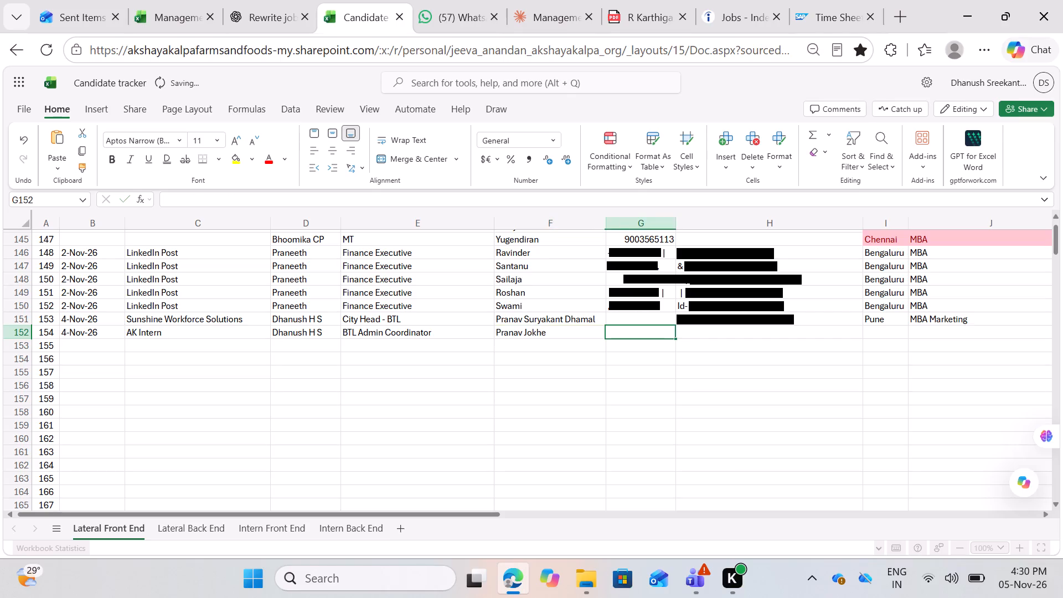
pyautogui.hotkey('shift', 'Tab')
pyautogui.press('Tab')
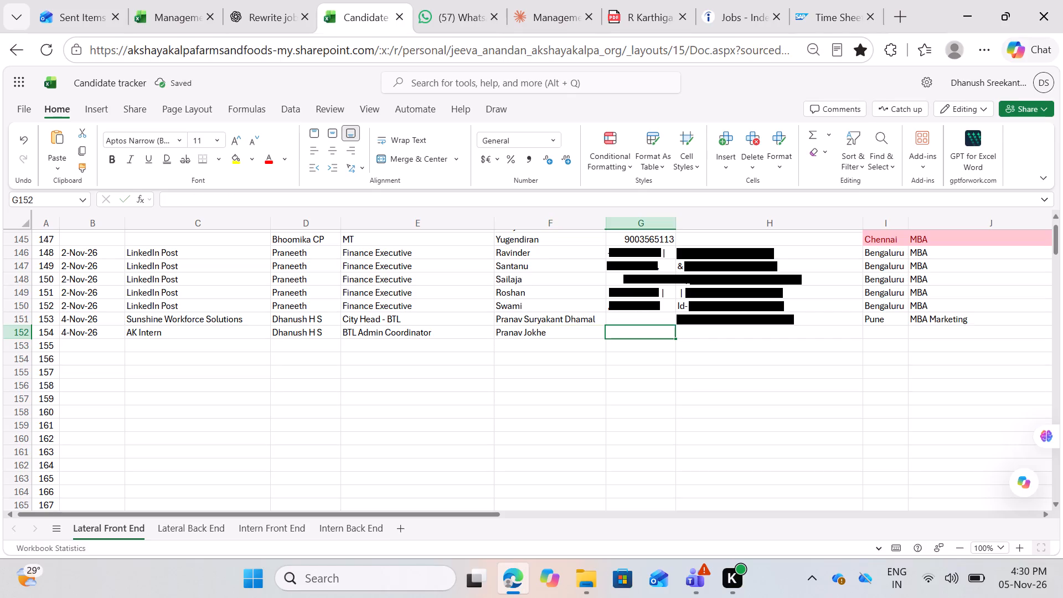
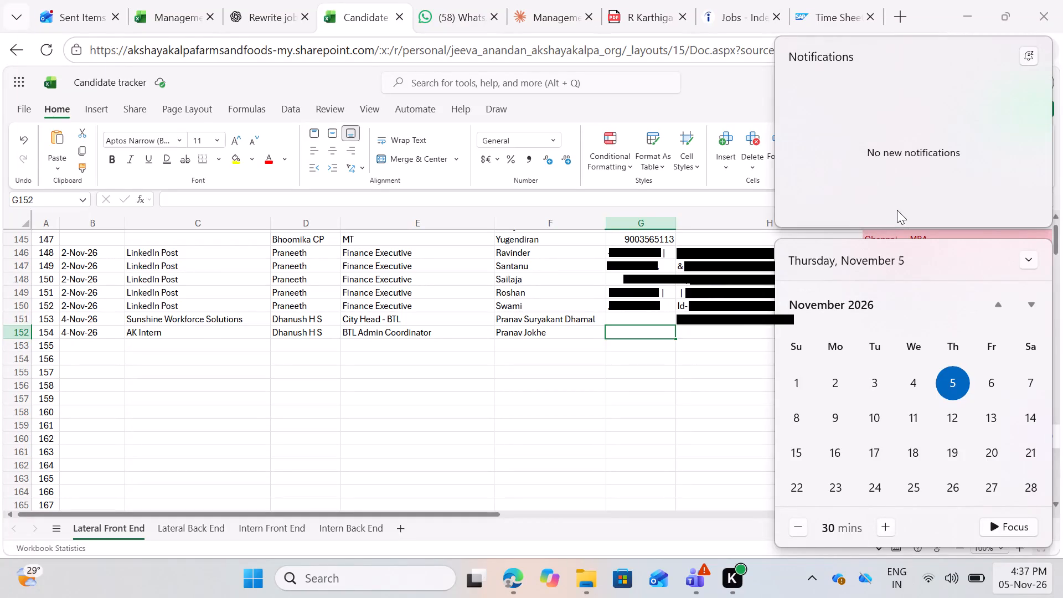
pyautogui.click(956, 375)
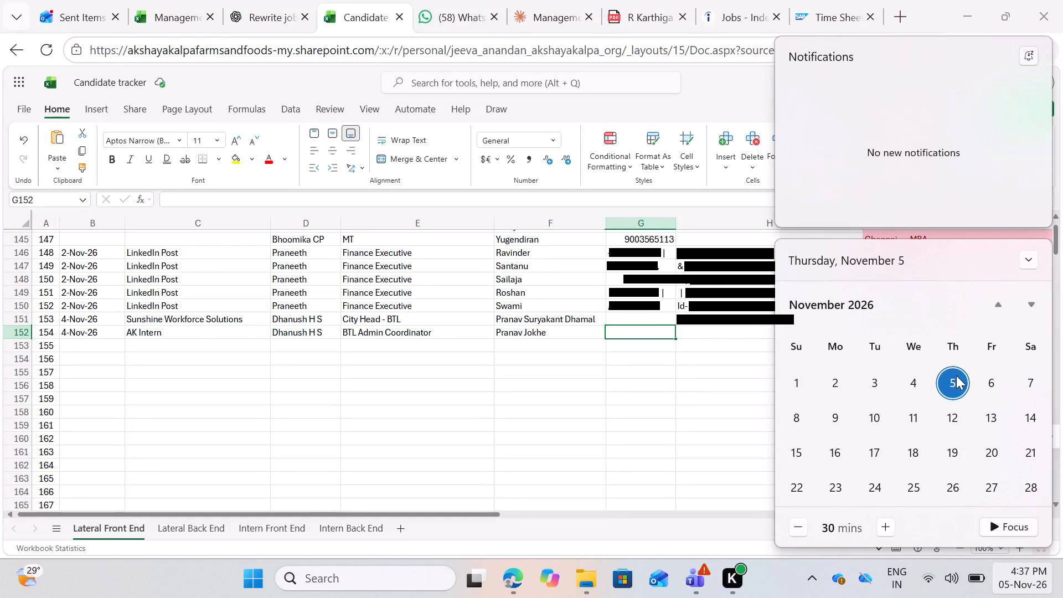
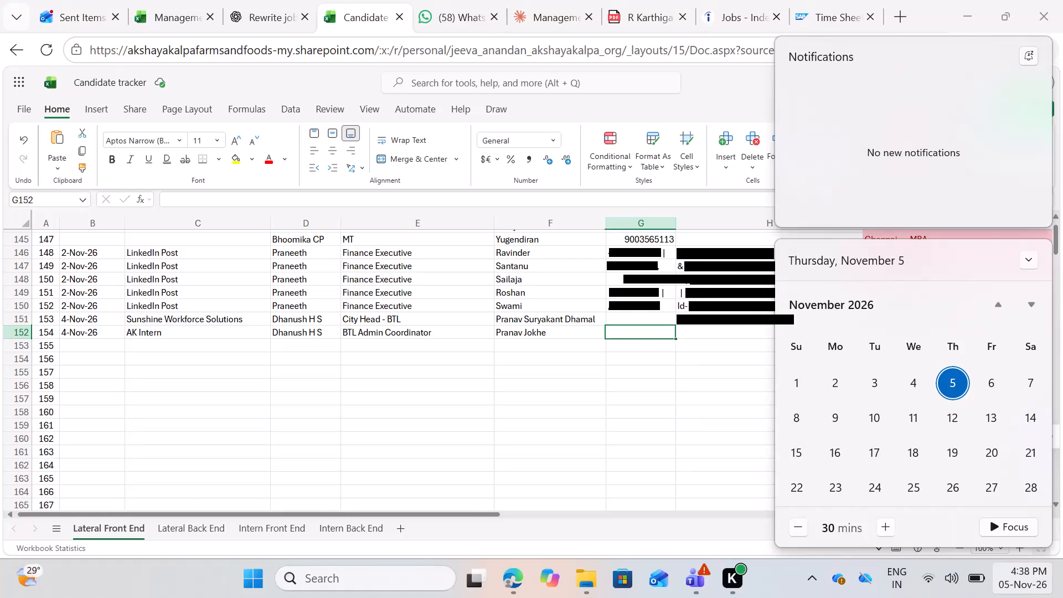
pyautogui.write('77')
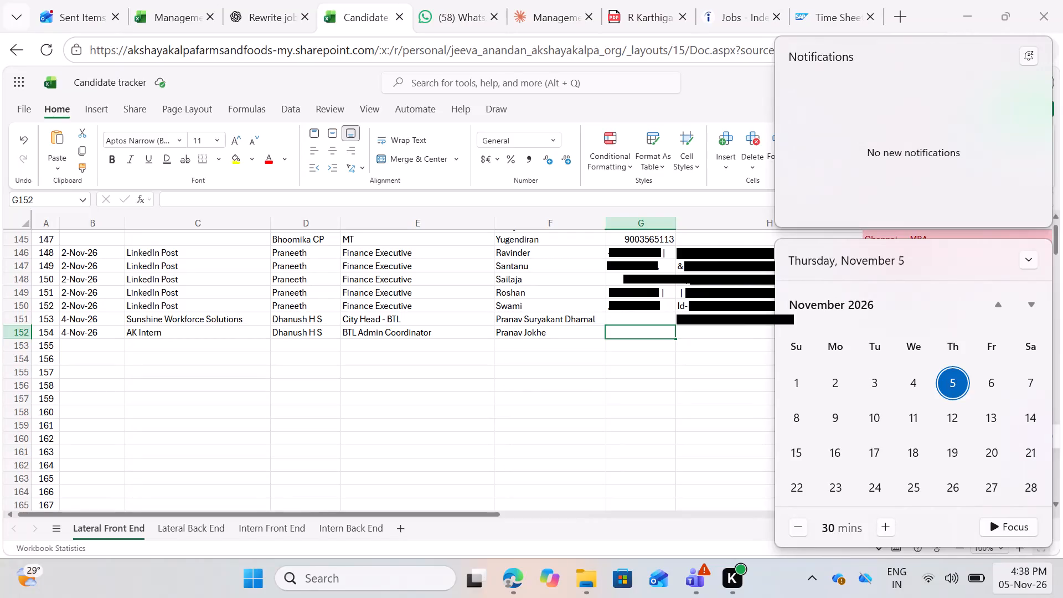
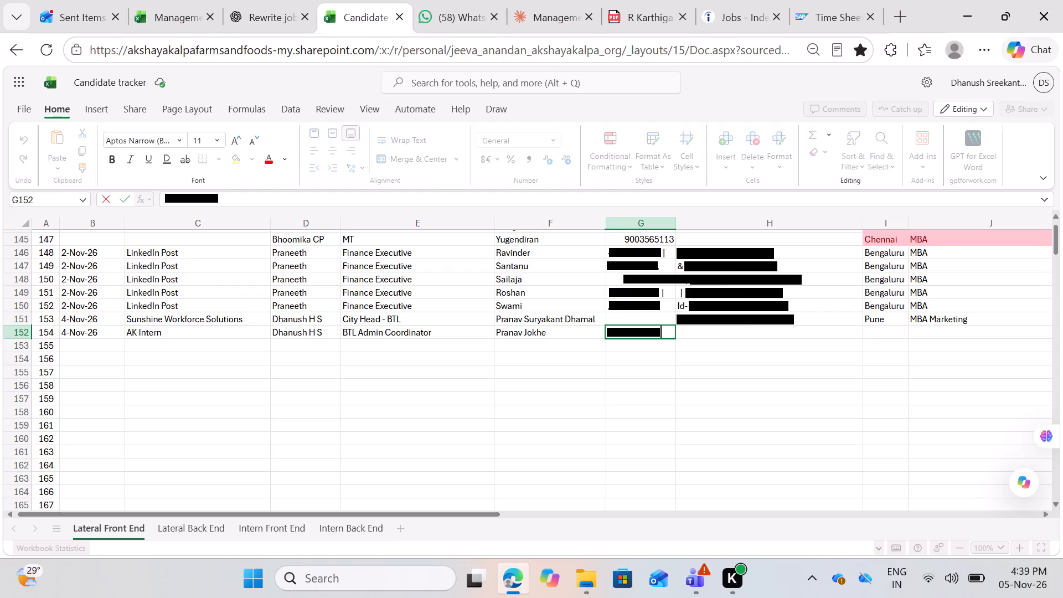
# Complete the candidate's contact number entry in cell G152.
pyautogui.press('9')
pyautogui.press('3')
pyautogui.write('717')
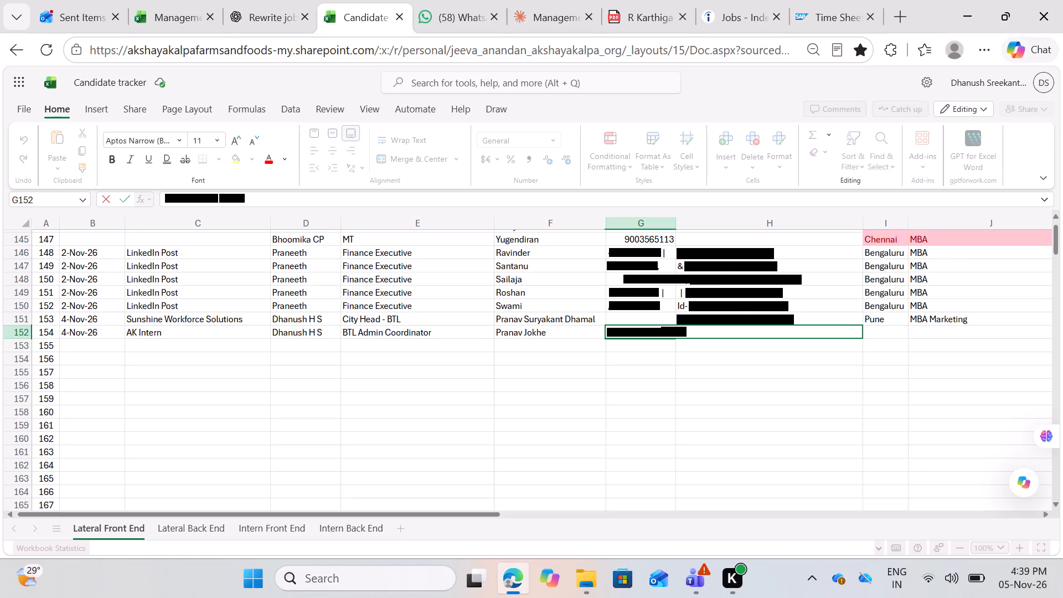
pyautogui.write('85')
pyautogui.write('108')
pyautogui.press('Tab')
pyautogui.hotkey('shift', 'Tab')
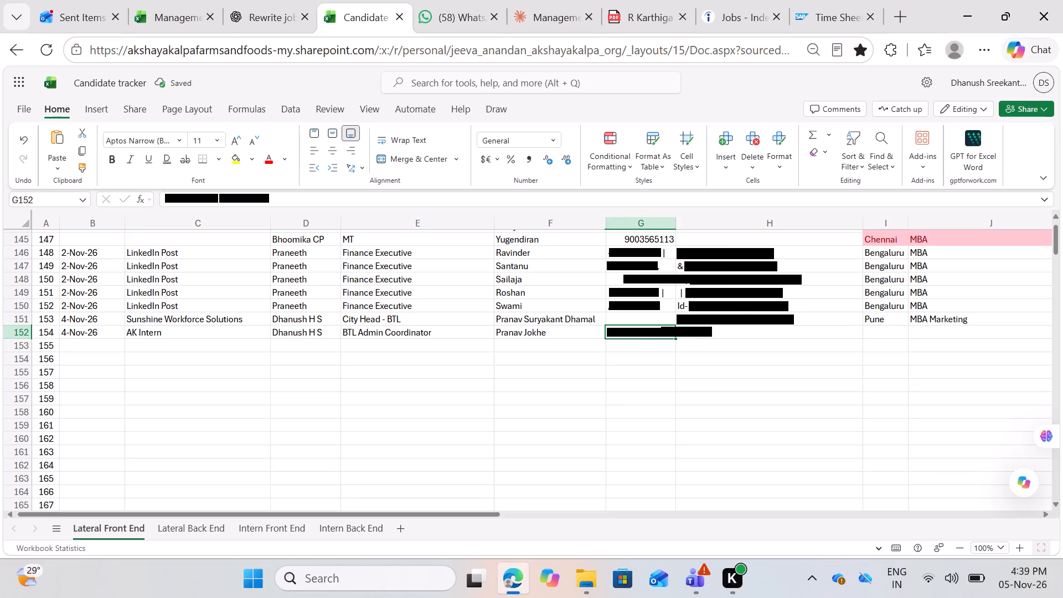
# Auto-fit the width of column G to its contents.
pyautogui.doubleClick(675, 226)
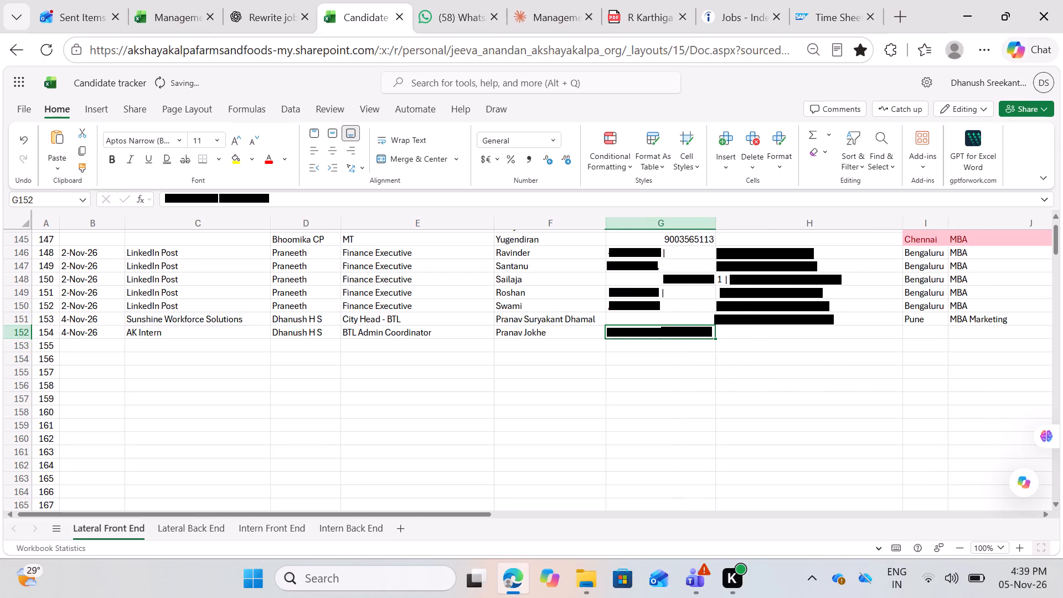
# Enter the candidate's e-mail address in H152 and Mumbai as the location in I152.
pyautogui.scroll(8, 758, 333)
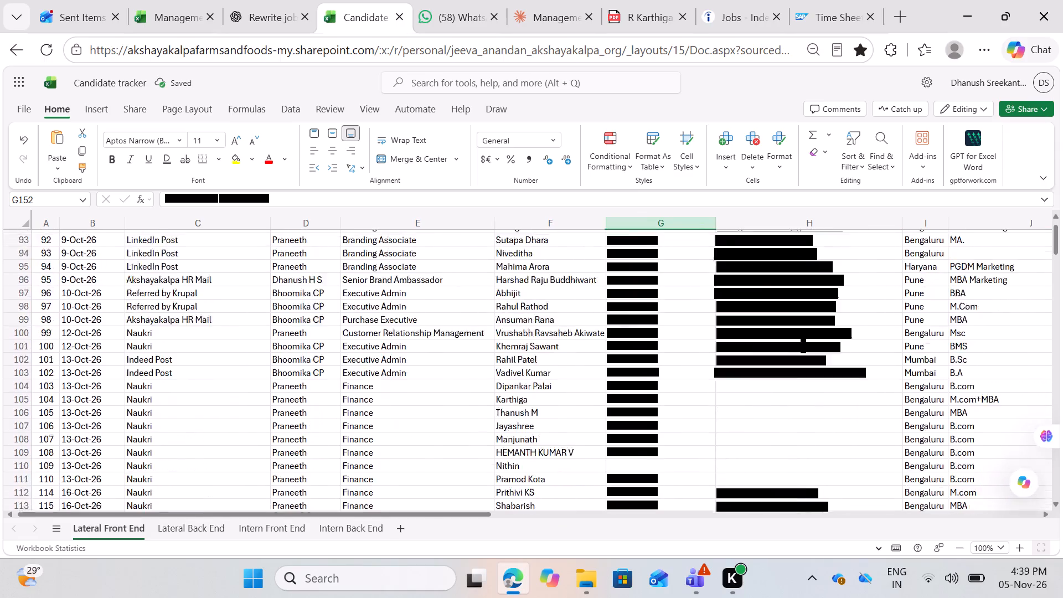
pyautogui.scroll(9, 755, 341)
pyautogui.scroll(-13, 742, 367)
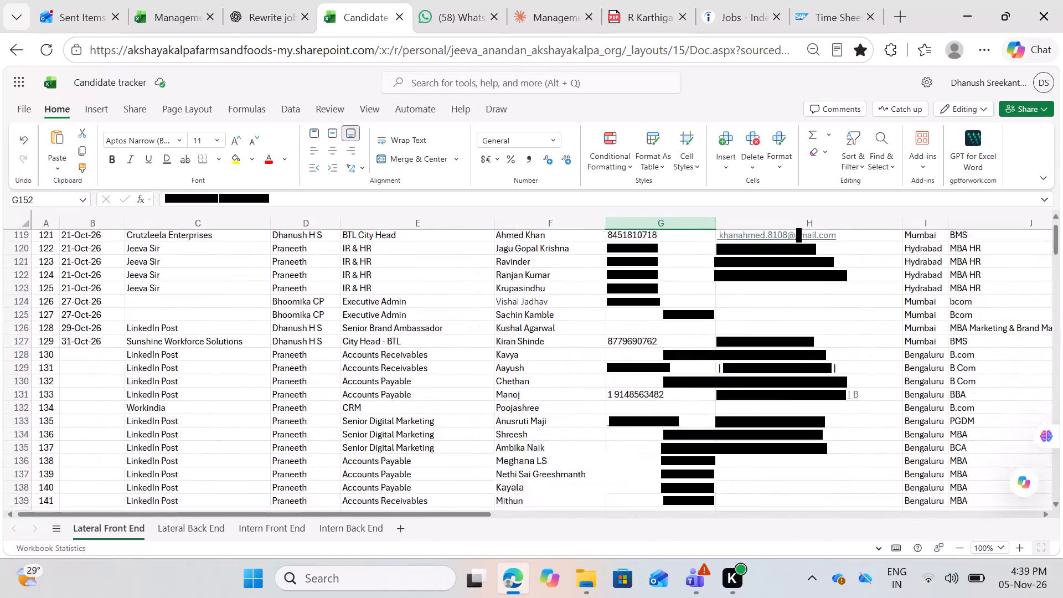
pyautogui.scroll(-4, 742, 367)
pyautogui.click(747, 337)
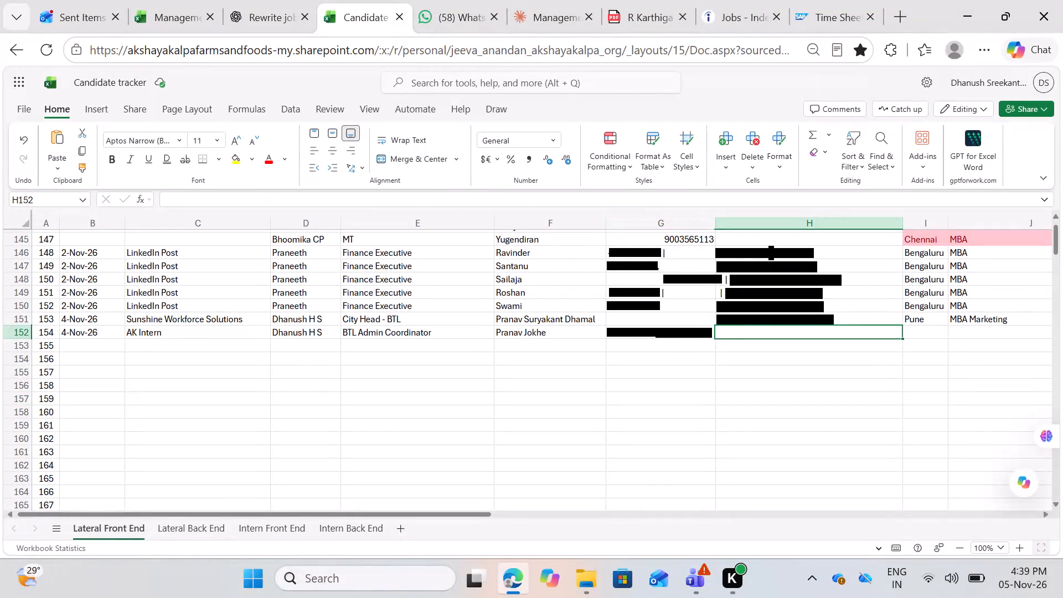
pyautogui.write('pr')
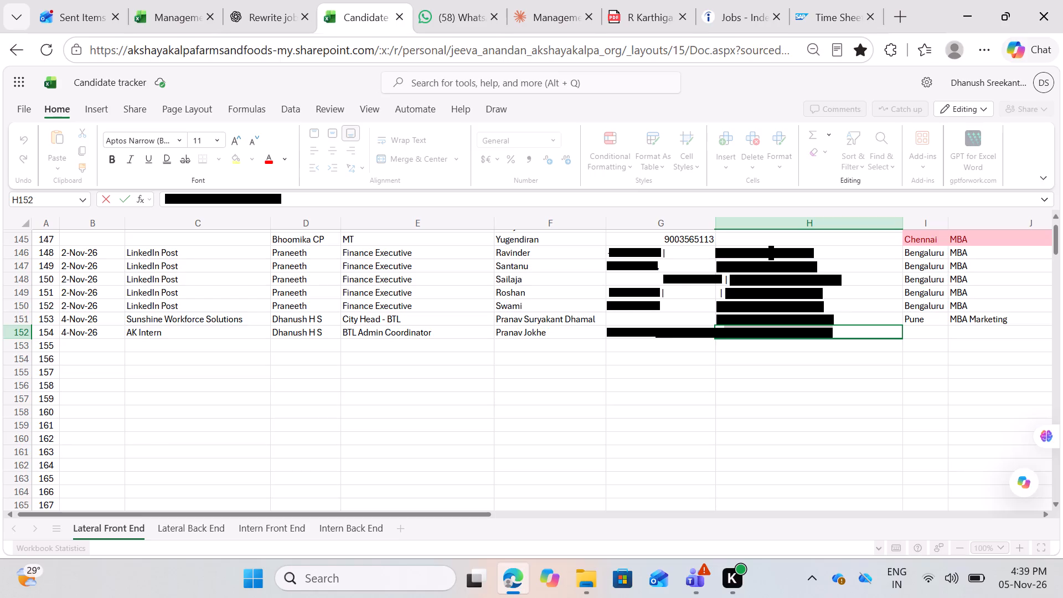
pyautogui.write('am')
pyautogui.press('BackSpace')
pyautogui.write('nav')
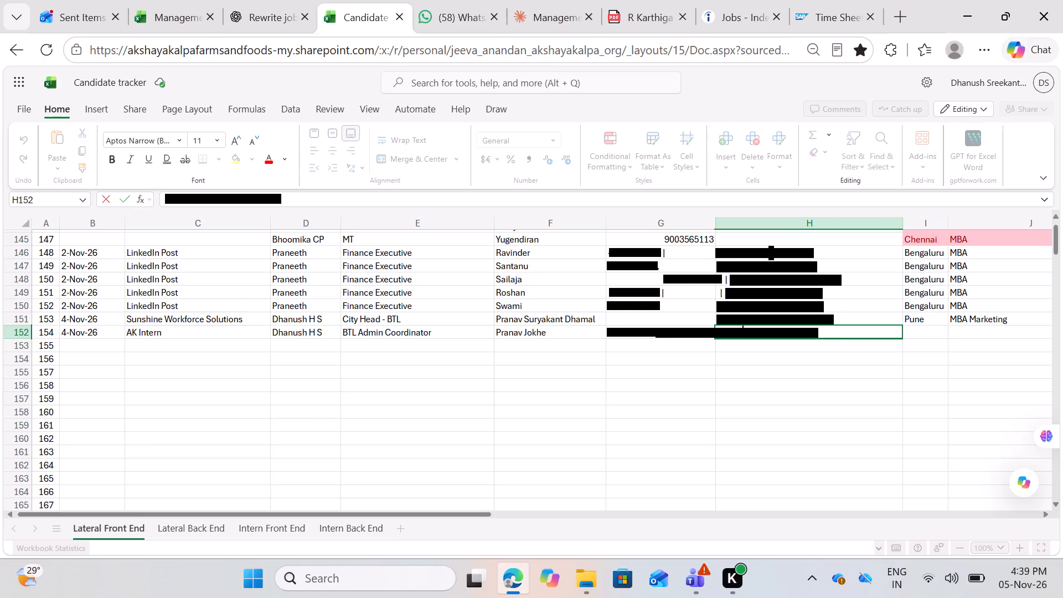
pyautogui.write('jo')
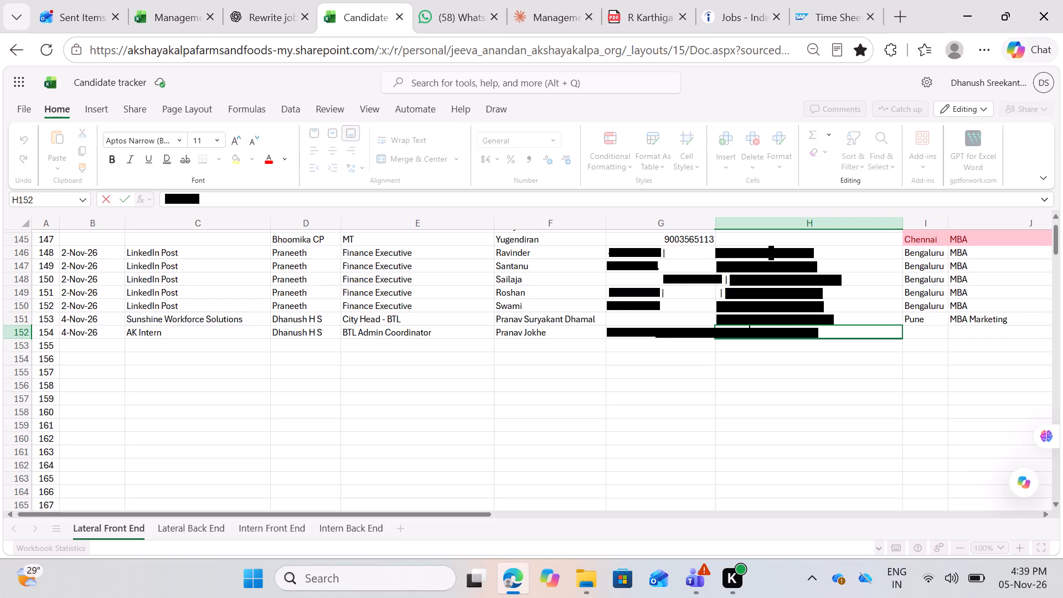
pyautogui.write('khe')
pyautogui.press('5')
# Complete the candidate's e-mail address in cell H152.
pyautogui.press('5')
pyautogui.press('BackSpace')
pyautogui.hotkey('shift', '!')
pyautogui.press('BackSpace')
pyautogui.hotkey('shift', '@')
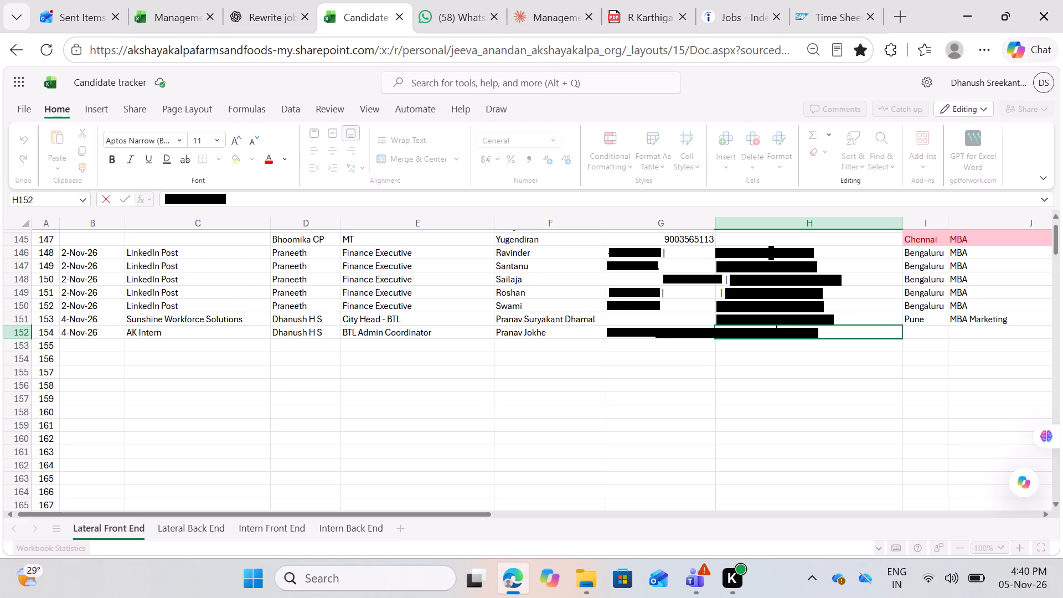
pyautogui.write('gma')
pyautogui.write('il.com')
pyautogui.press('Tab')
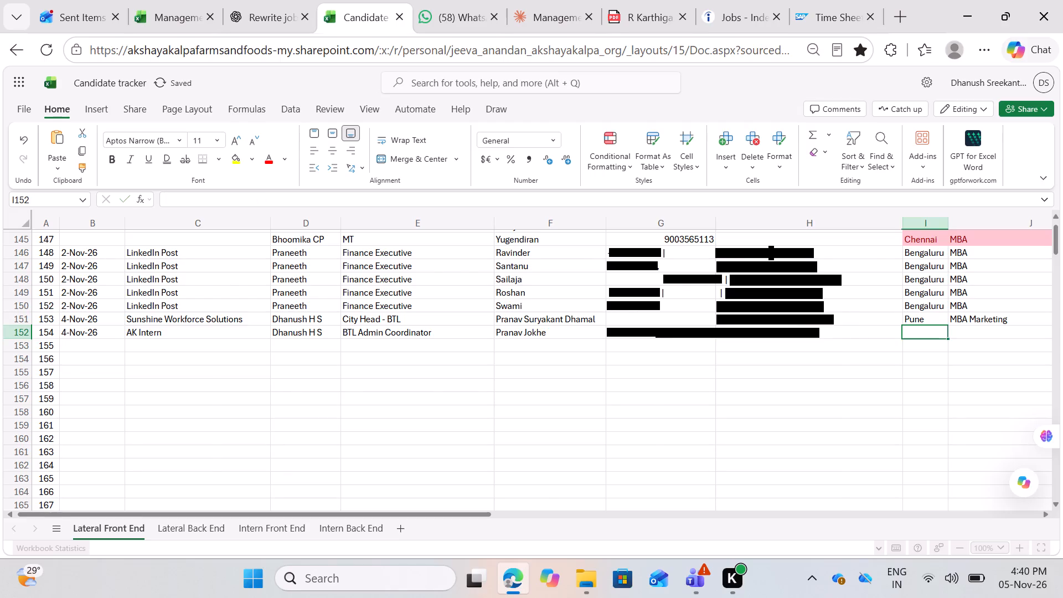
# Enter Mumbai as the candidate's location in I152 and move on to the qualification cell J152.
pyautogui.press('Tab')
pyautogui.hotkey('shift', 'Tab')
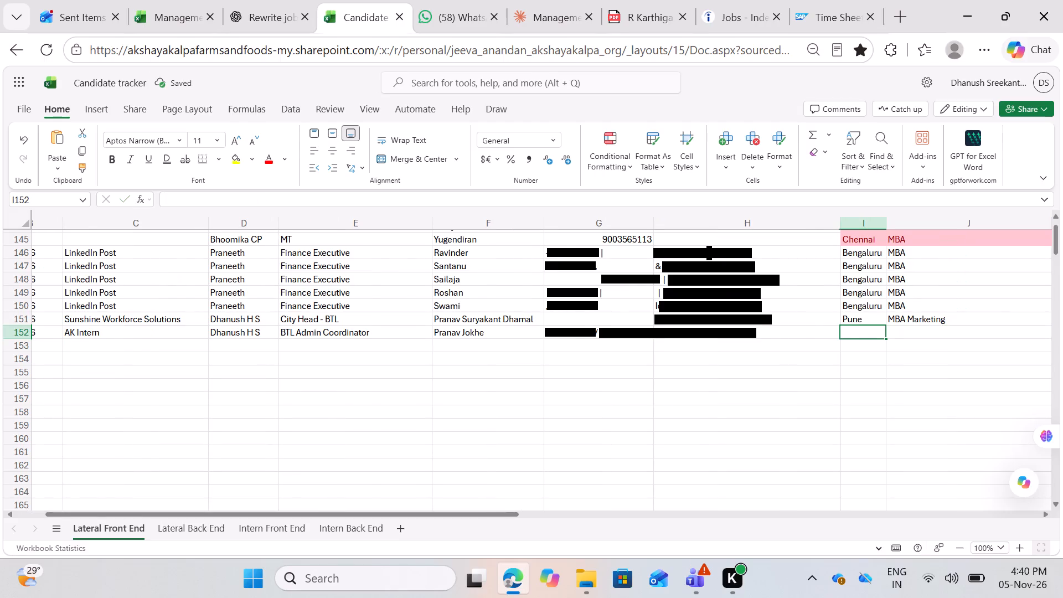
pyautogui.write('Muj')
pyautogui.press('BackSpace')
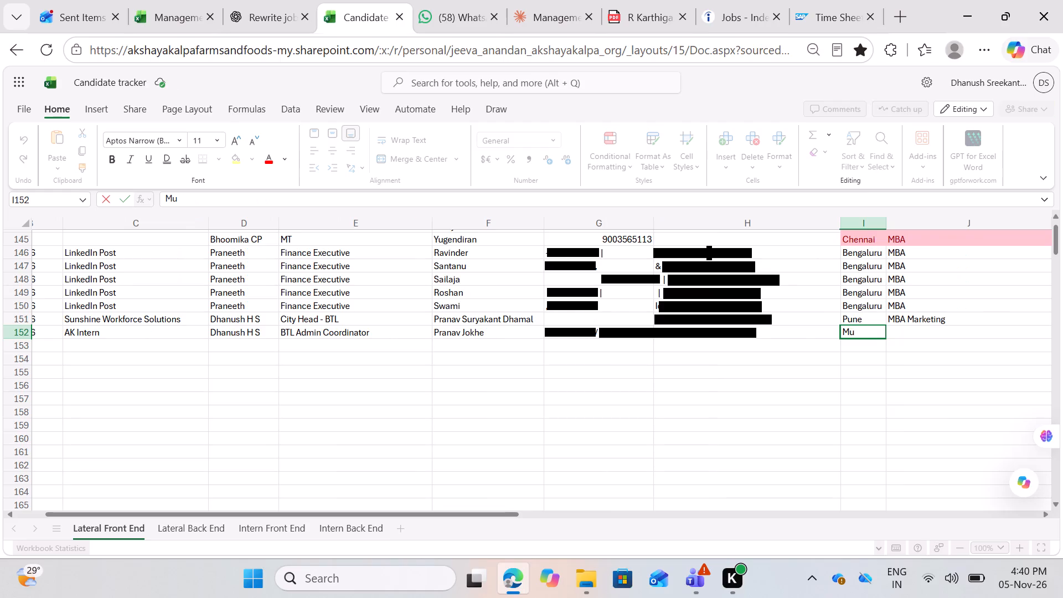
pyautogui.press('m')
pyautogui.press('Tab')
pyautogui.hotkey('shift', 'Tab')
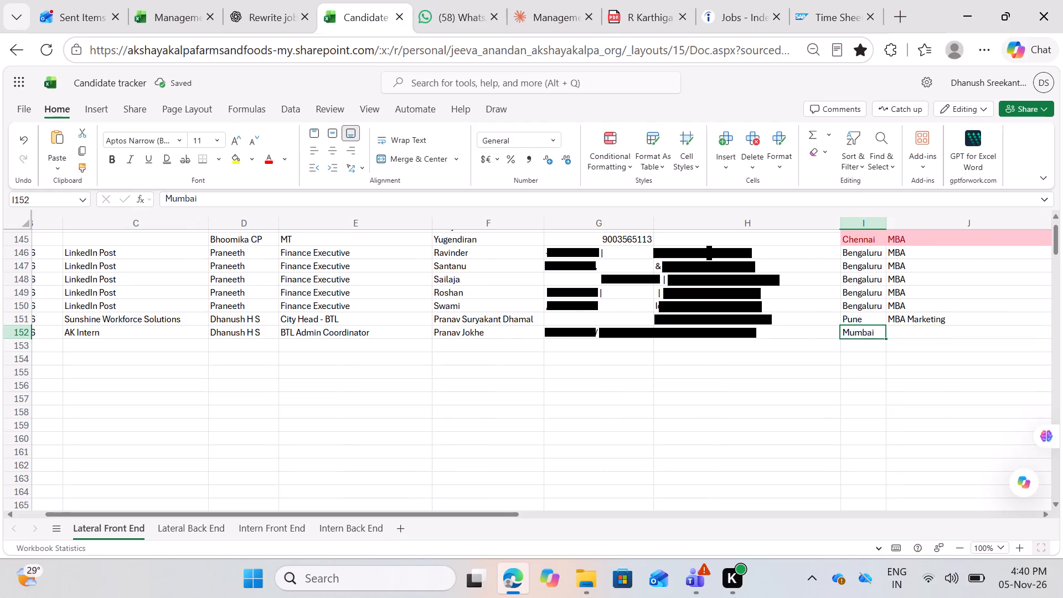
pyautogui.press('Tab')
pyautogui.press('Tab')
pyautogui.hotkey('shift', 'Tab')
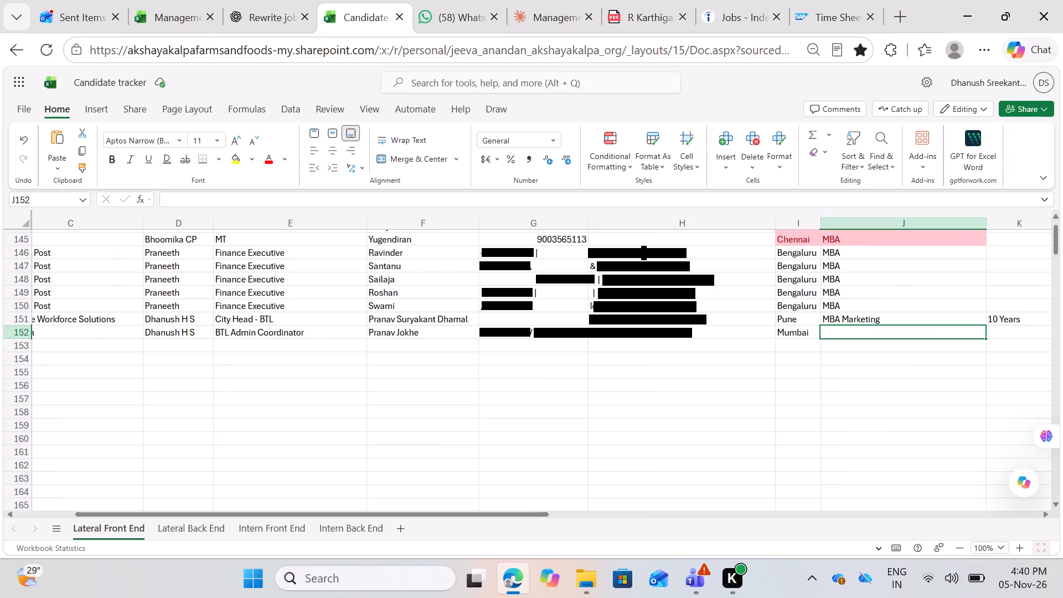
# Enter MBA Marketing as the candidate's qualification in J152.
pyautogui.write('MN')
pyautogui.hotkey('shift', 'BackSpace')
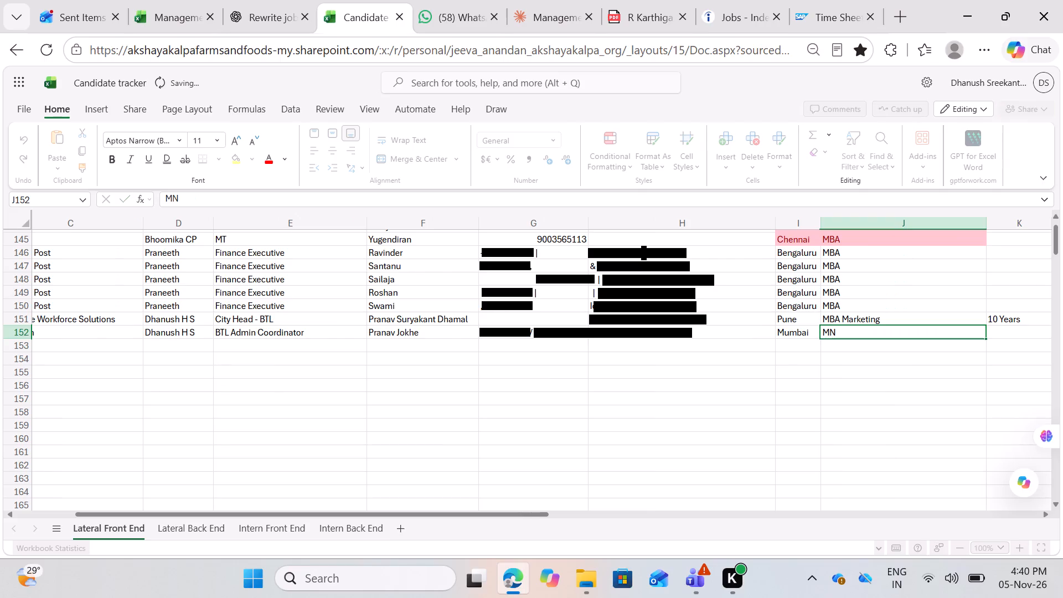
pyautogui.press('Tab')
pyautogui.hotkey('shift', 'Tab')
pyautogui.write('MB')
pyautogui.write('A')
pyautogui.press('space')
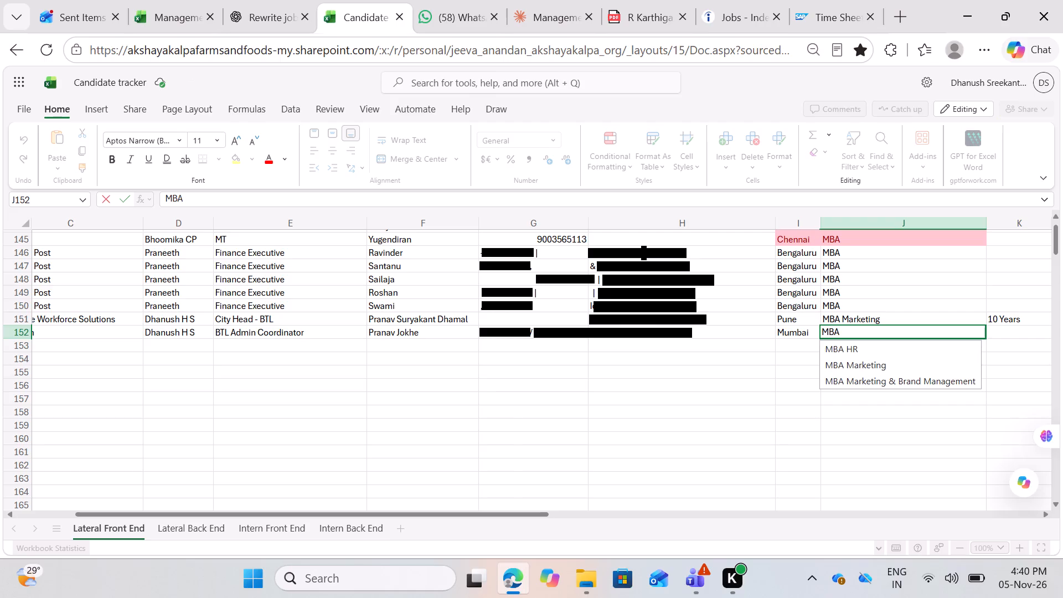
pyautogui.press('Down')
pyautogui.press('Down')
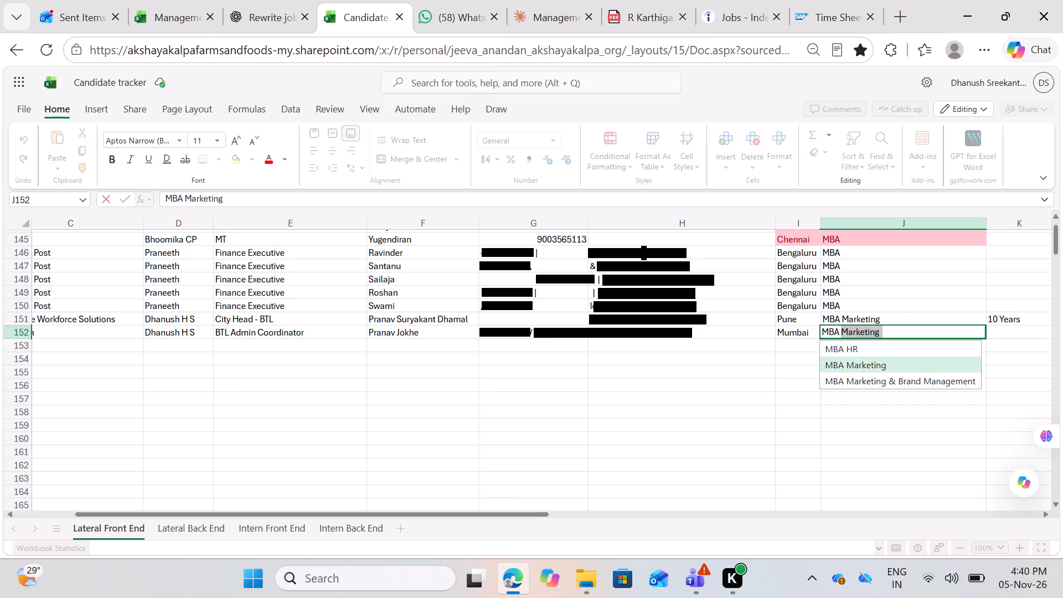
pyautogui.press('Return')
# Enter Fresher as the candidate's experience in K152.
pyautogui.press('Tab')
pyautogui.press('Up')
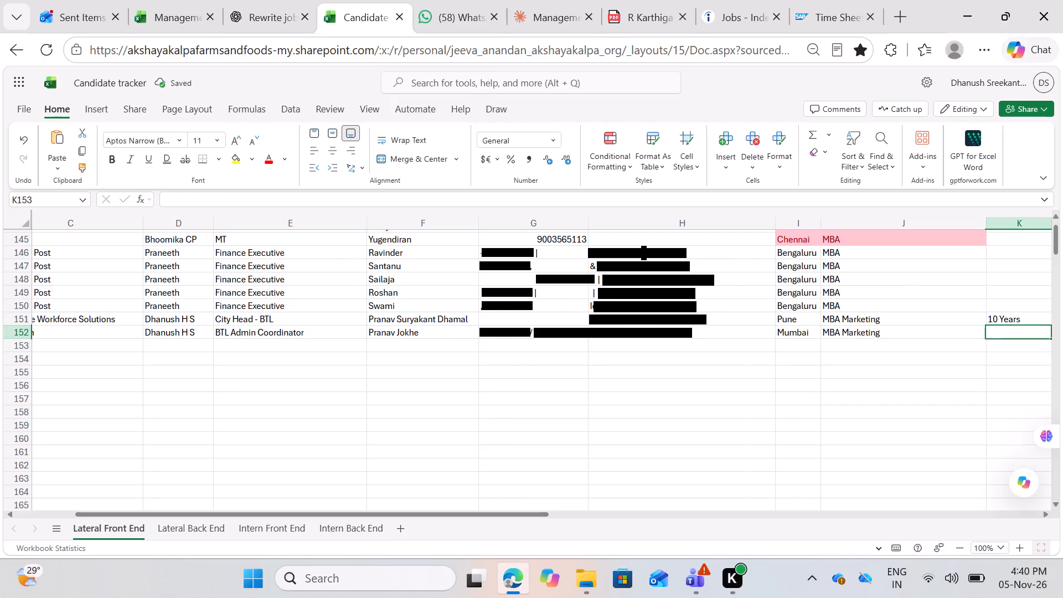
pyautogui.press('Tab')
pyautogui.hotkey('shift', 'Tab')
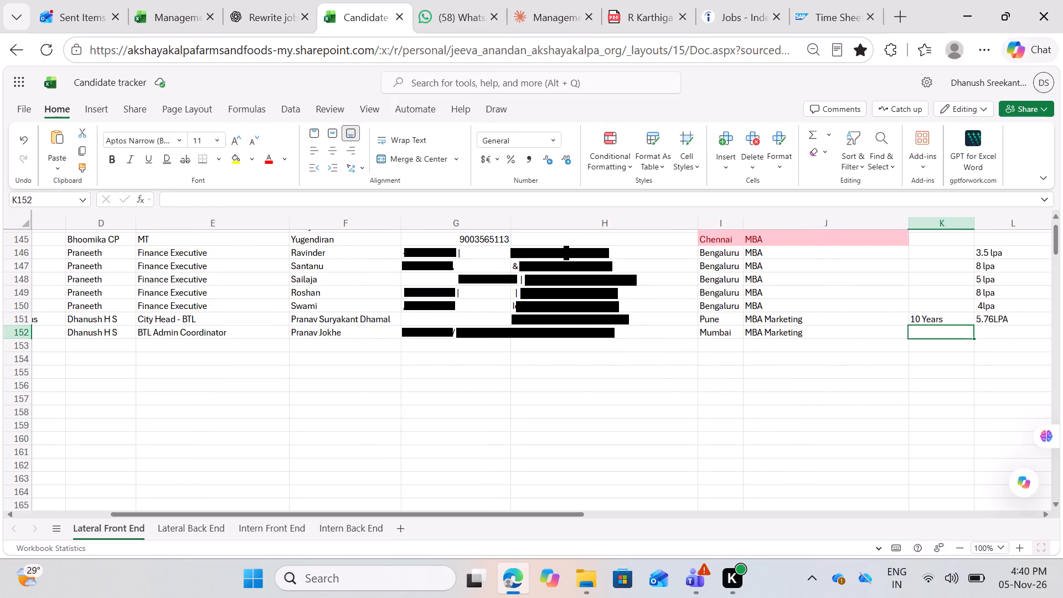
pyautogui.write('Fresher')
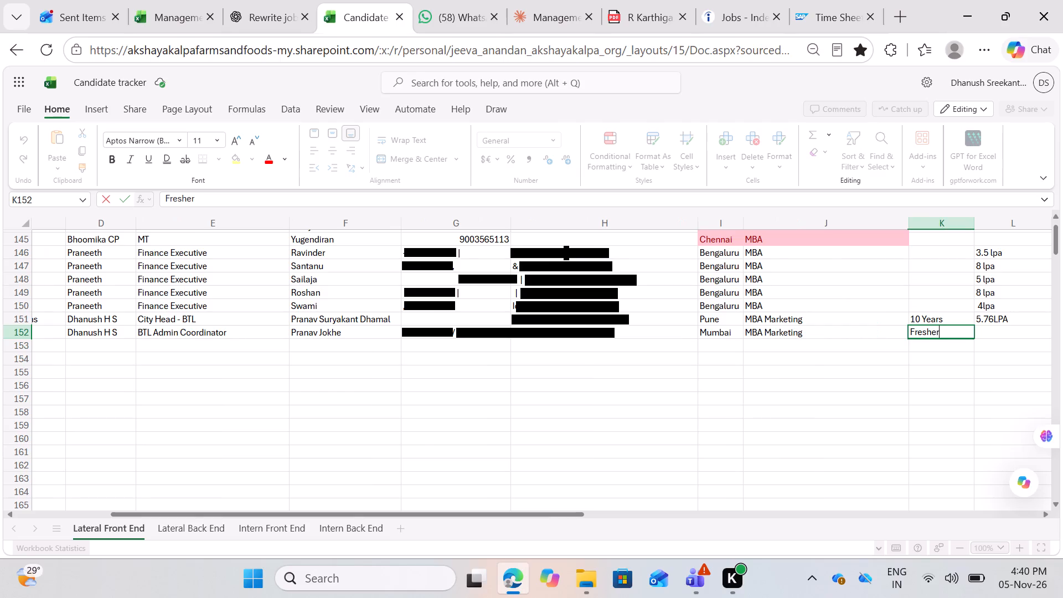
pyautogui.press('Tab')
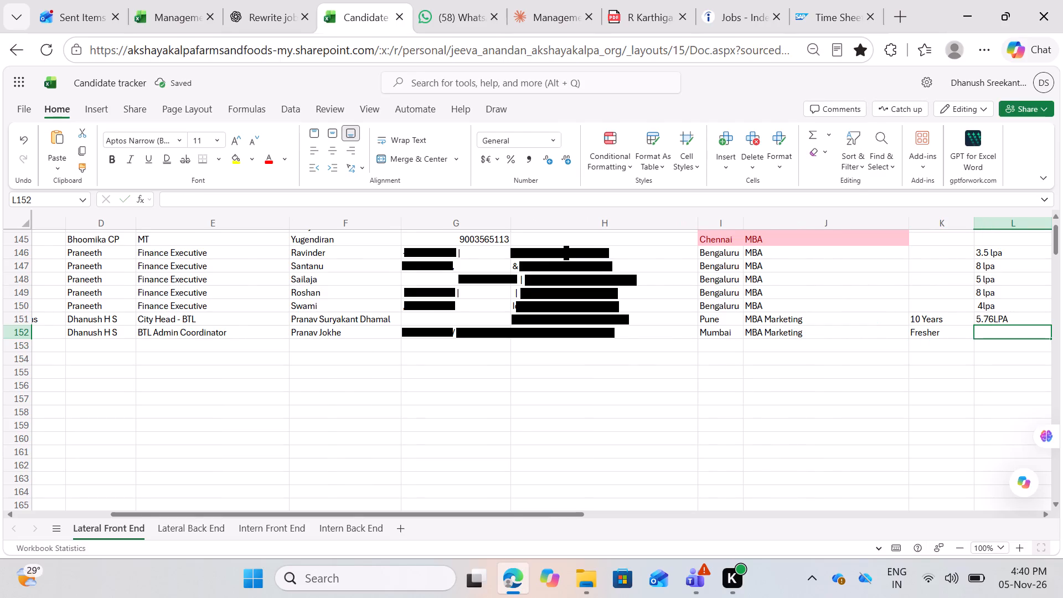
# Leave the salary cell L152 empty and enter Immediate Joiner as the notice period in M152.
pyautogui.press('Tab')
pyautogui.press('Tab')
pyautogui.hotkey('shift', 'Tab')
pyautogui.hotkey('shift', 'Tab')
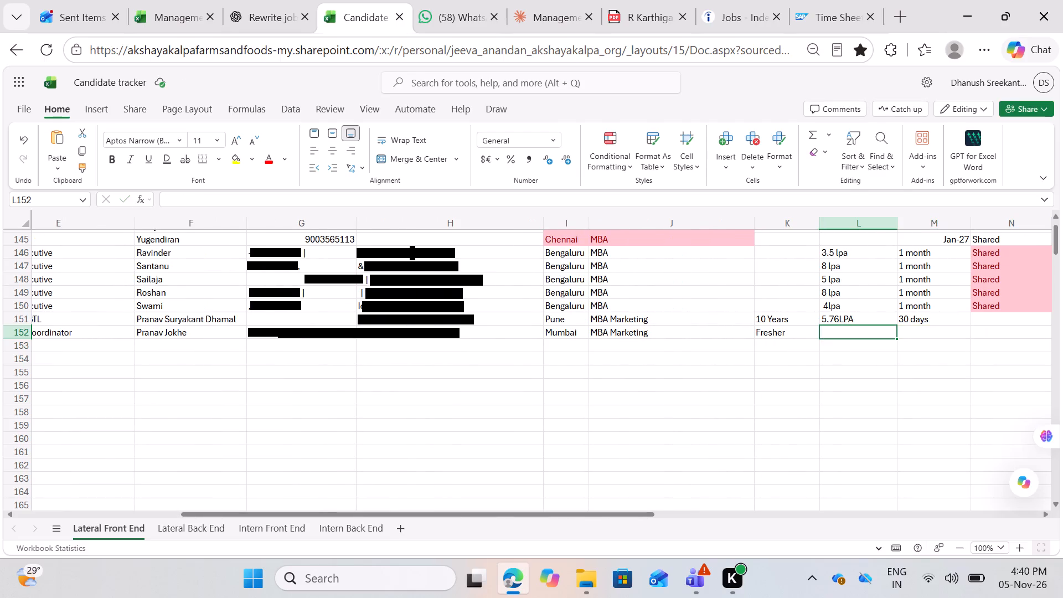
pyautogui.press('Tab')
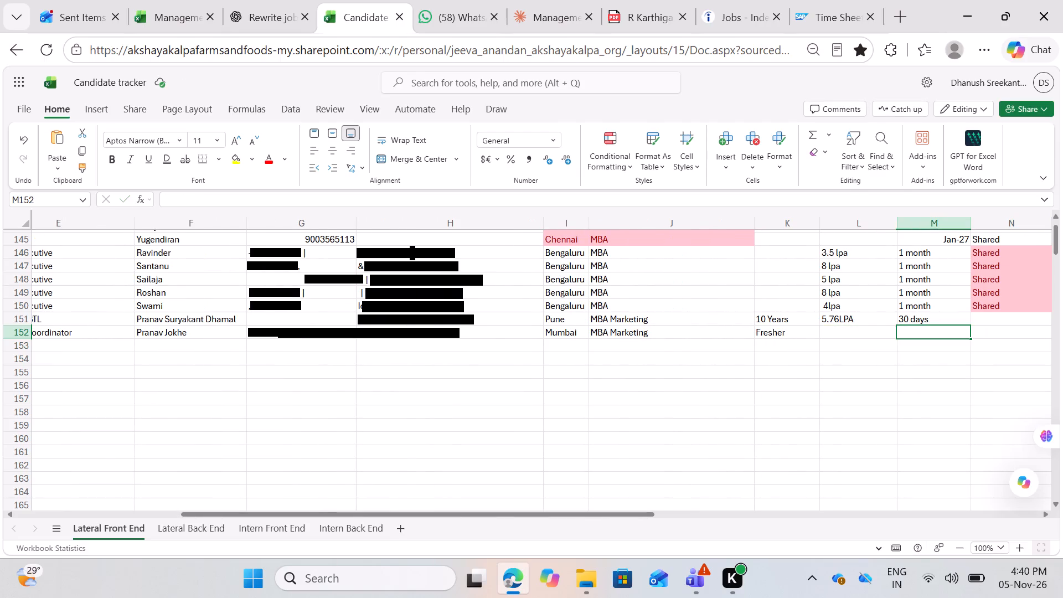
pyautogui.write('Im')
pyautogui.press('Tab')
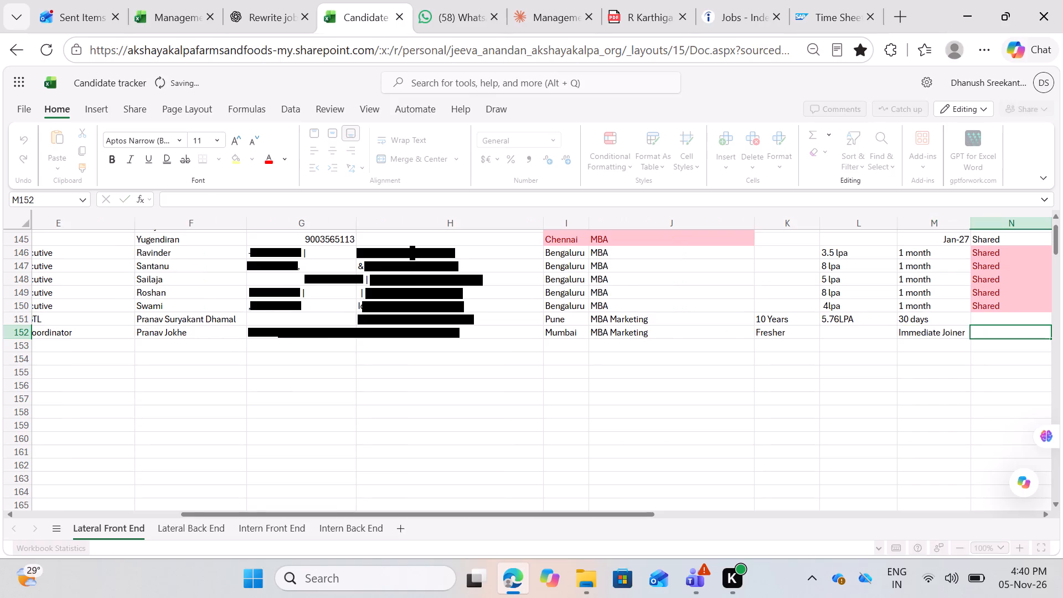
# Enter Shared as the candidate's status in N152.
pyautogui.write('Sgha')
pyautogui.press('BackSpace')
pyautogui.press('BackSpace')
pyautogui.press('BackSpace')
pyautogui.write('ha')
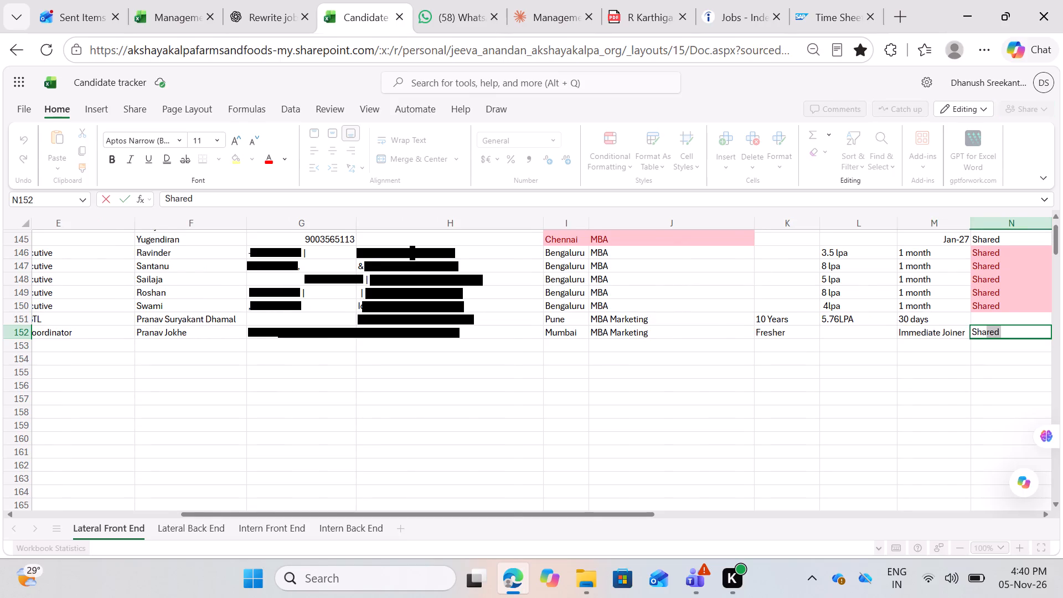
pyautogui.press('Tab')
# Examine how columns M to P are filled in for earlier candidates in the Lateral Front End sheet.
pyautogui.scroll(1, 809, 396)
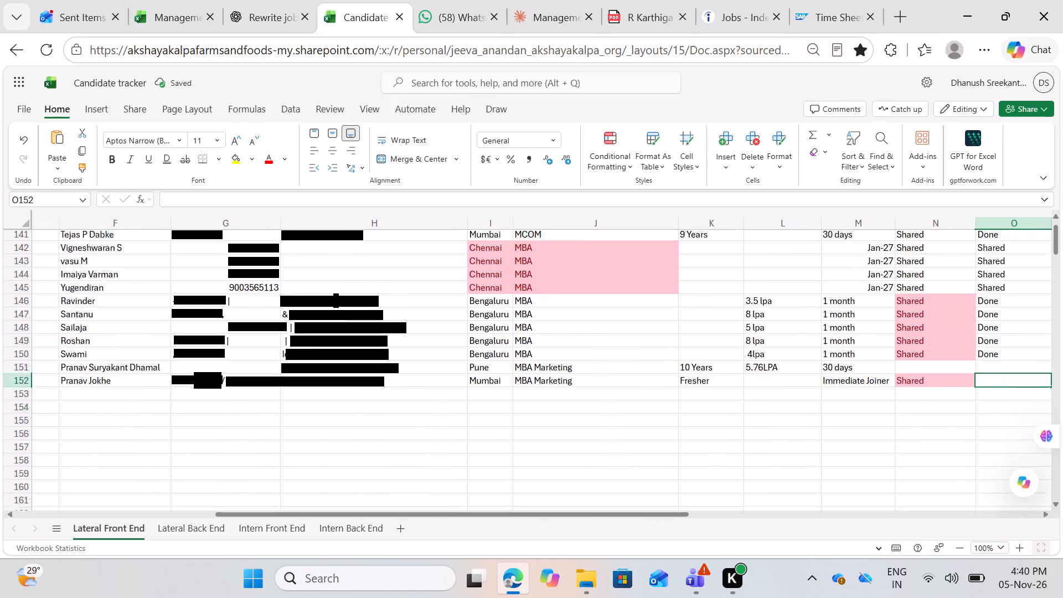
pyautogui.scroll(2, 809, 396)
pyautogui.scroll(-2, 852, 407)
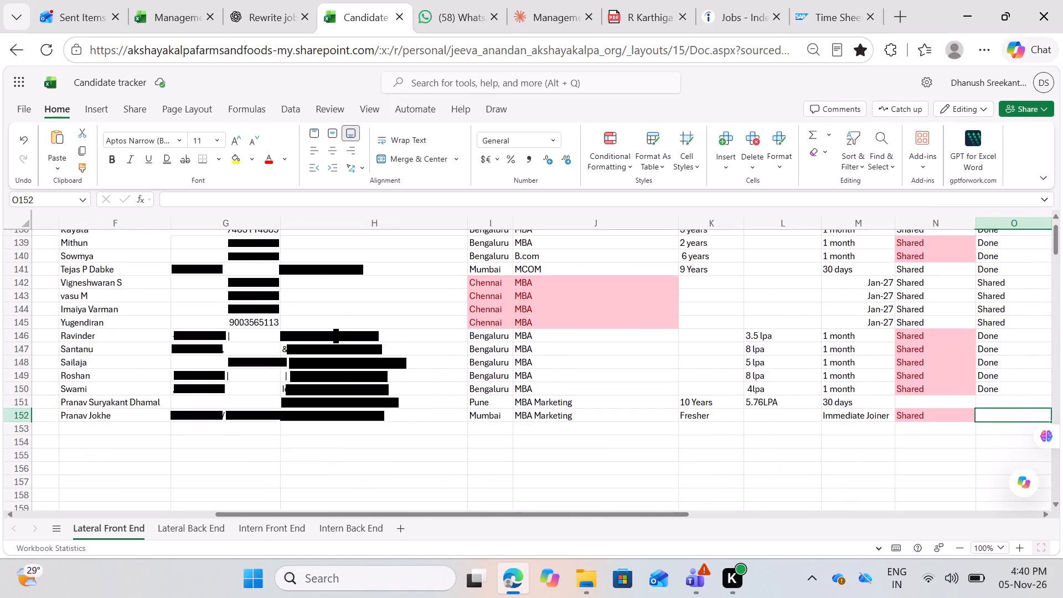
pyautogui.click(852, 407)
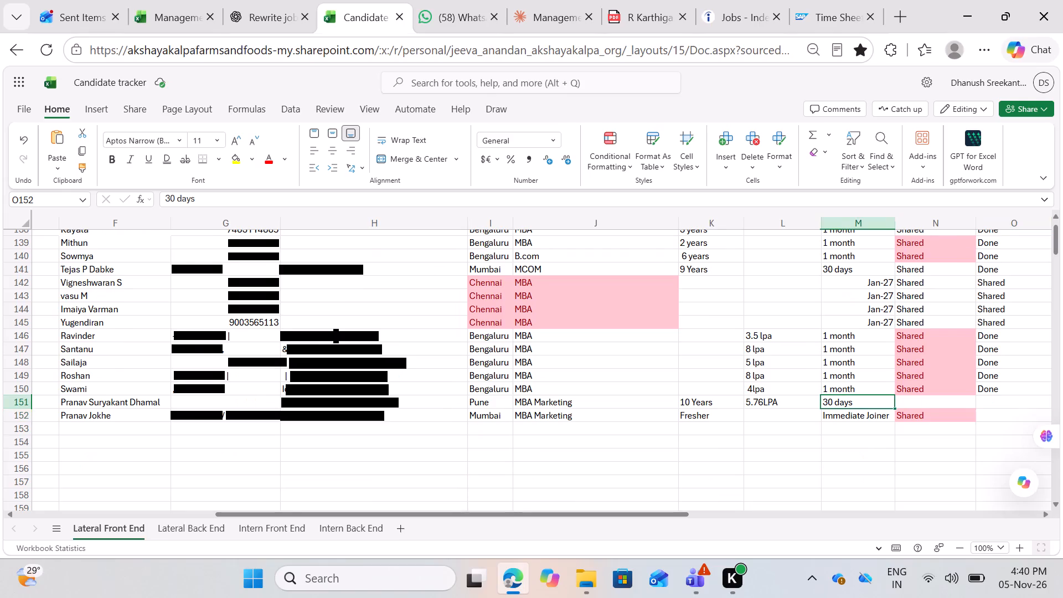
pyautogui.hscroll(-2, 852, 407)
pyautogui.scroll(2, 852, 407)
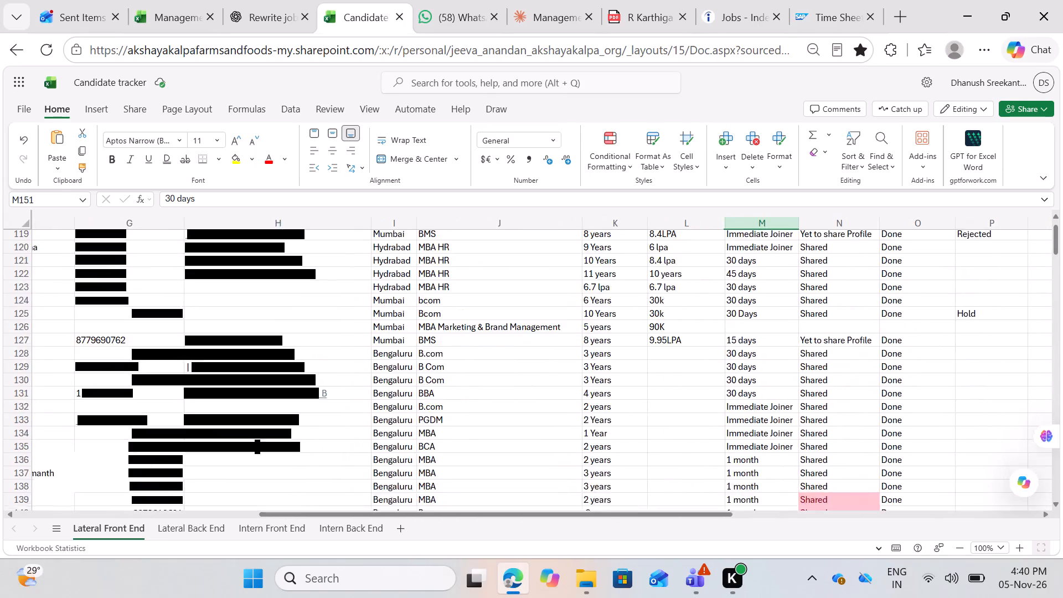
pyautogui.scroll(3, 852, 407)
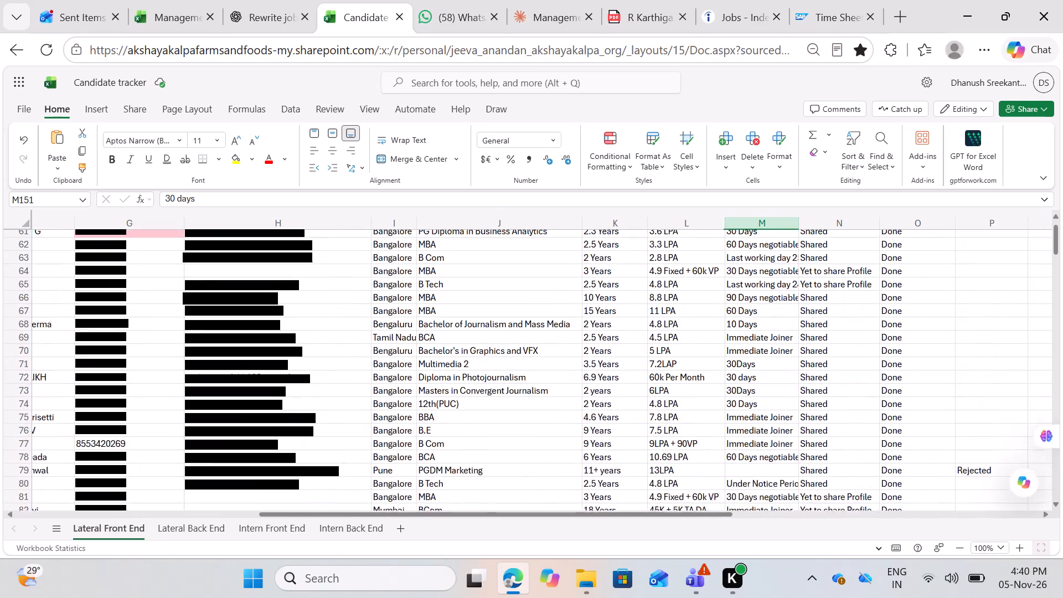
pyautogui.scroll(1, 852, 407)
pyautogui.scroll(-5, 852, 407)
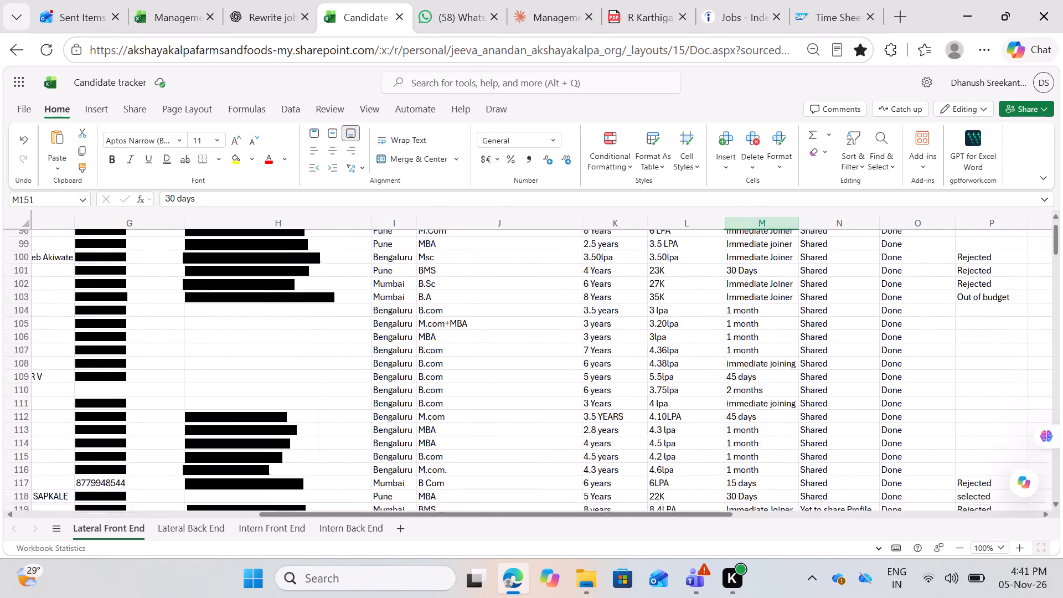
pyautogui.scroll(-2, 852, 407)
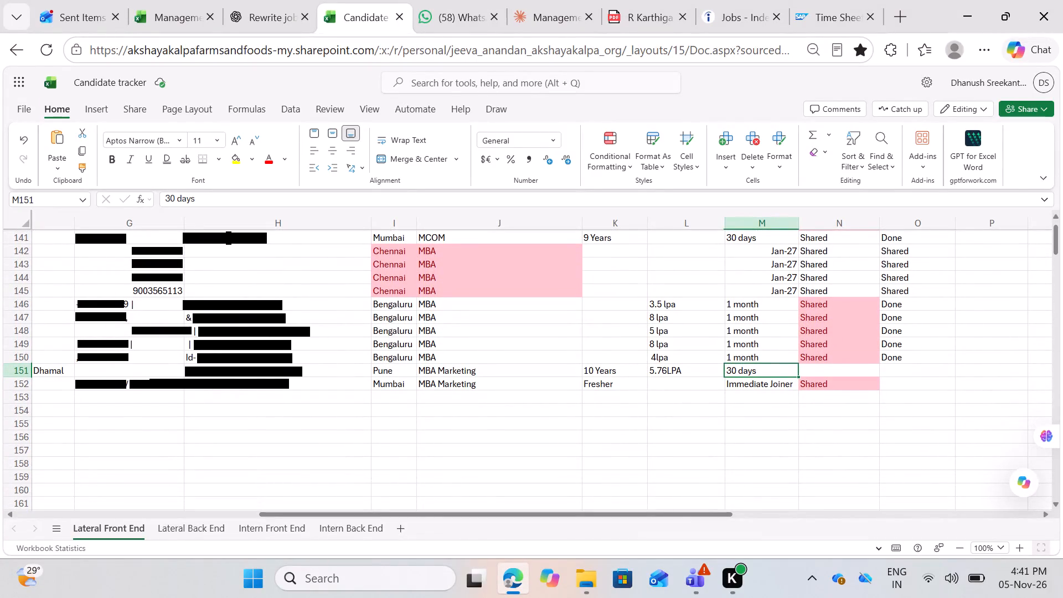
# Enter Done in cell O152 of the new candidate's row.
pyautogui.click(838, 393)
pyautogui.click(928, 385)
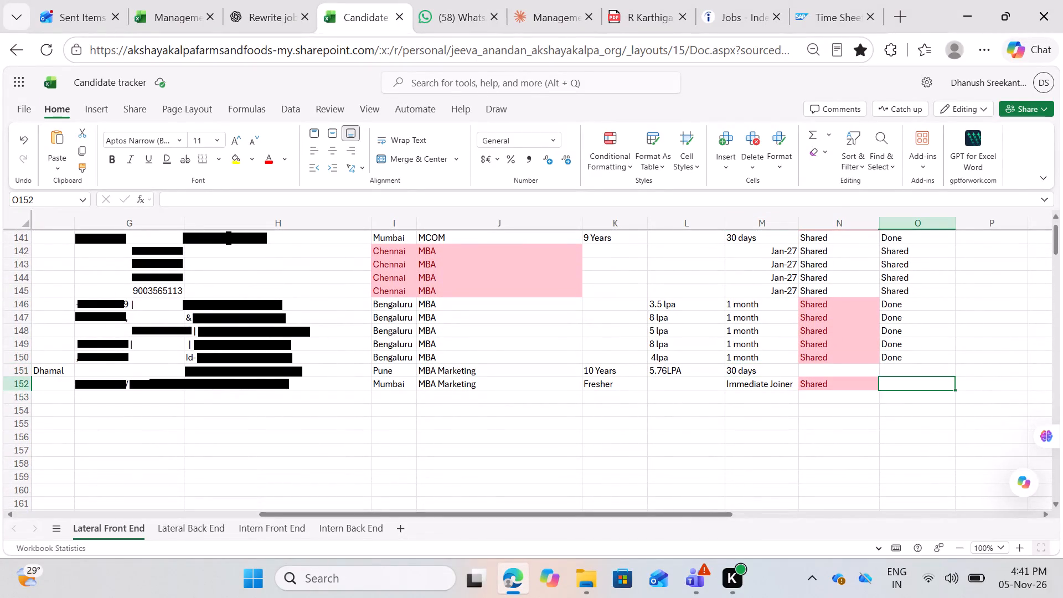
pyautogui.scroll(12, 902, 388)
pyautogui.scroll(-5, 902, 388)
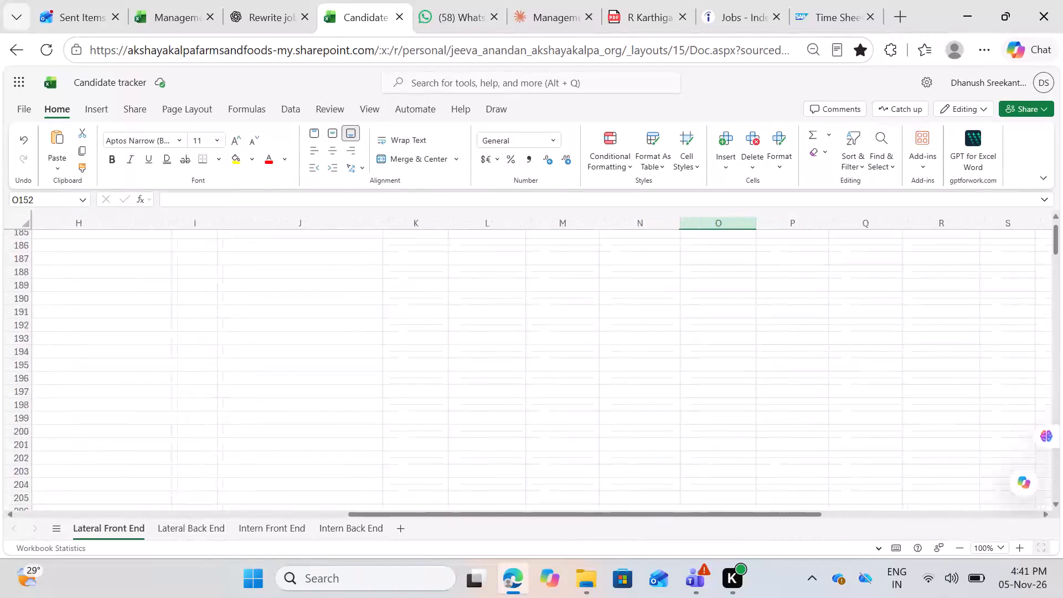
pyautogui.hscroll(1, 902, 388)
pyautogui.scroll(5, 902, 388)
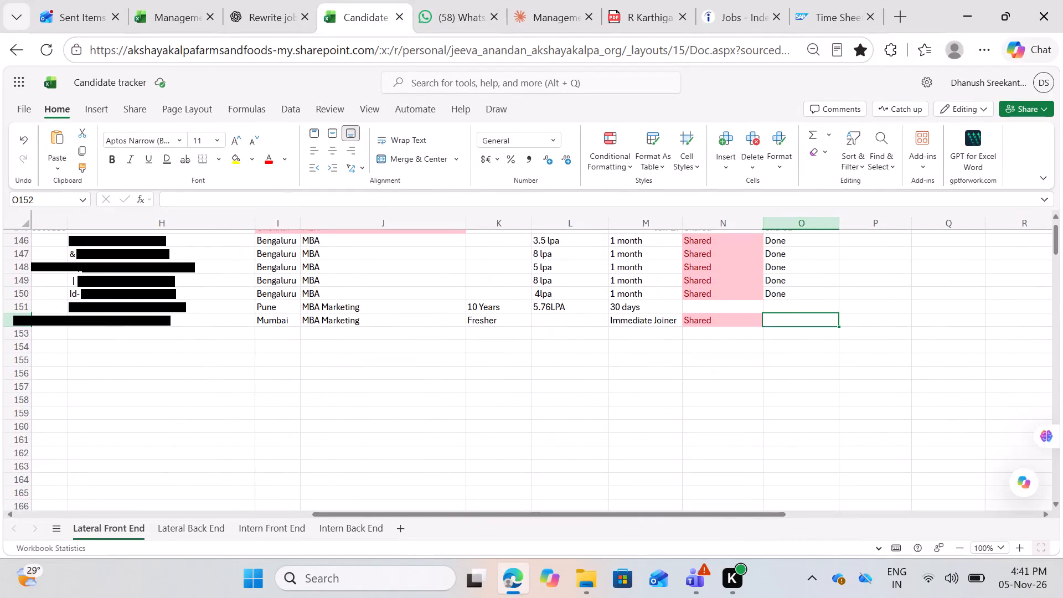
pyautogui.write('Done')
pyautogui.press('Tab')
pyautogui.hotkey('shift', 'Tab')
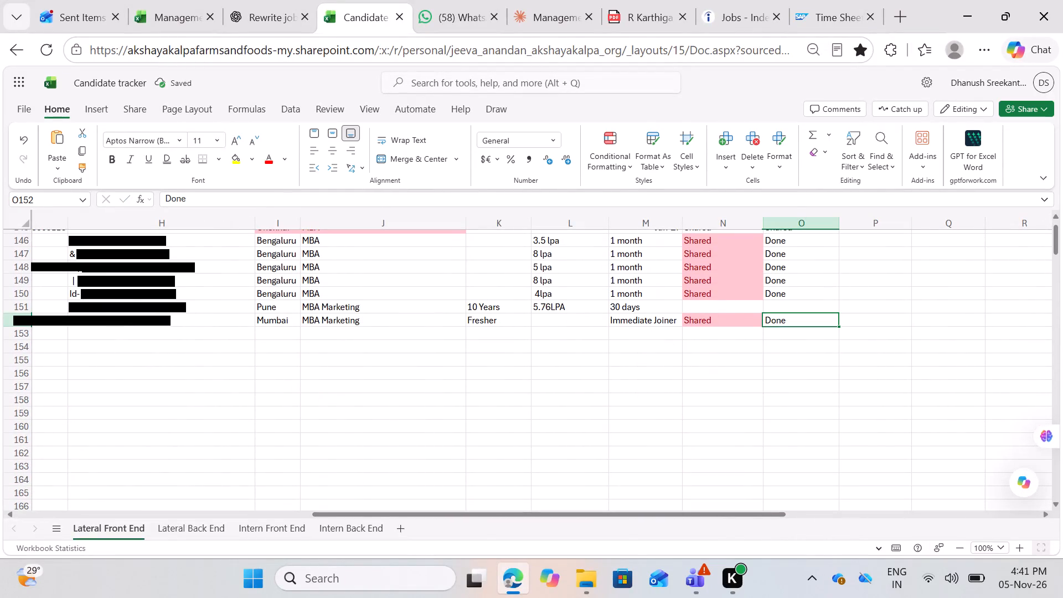
# Review the change history of cell N152, including older changes, and close it.
pyautogui.click(734, 323)
pyautogui.rightClick(734, 323)
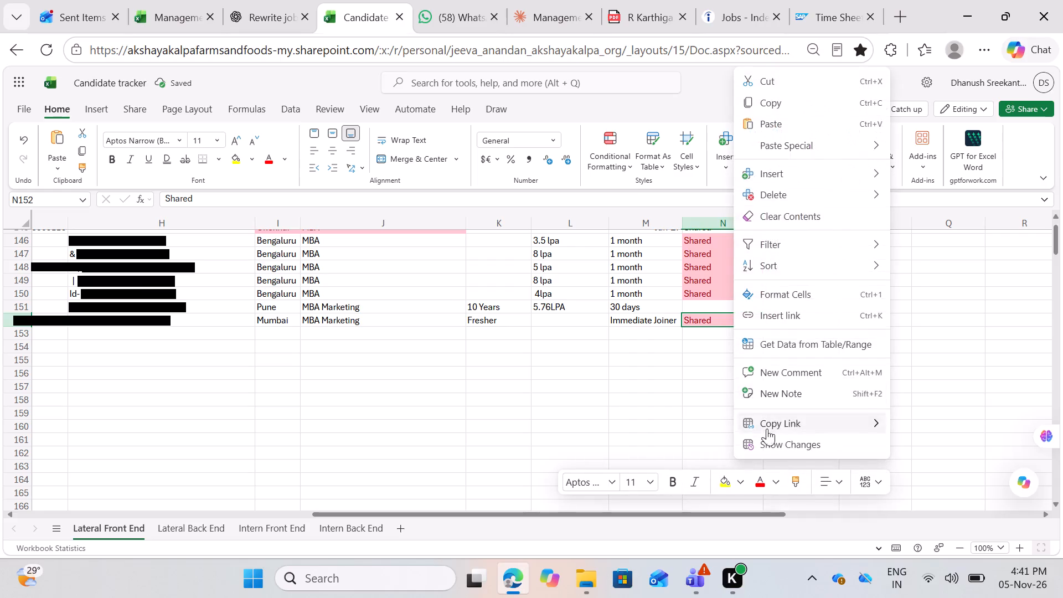
pyautogui.click(775, 445)
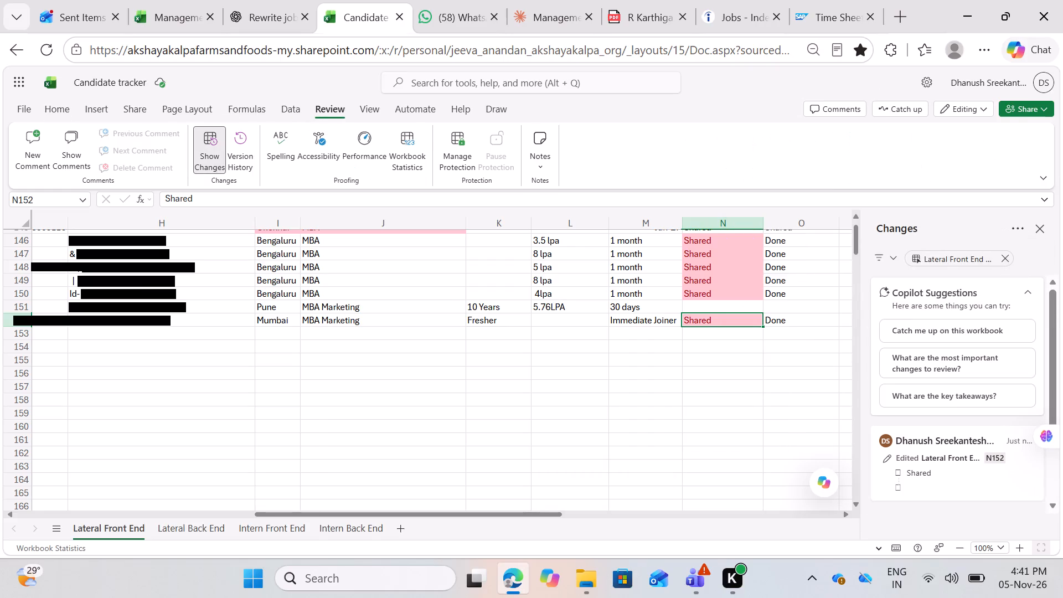
pyautogui.scroll(-3, 946, 399)
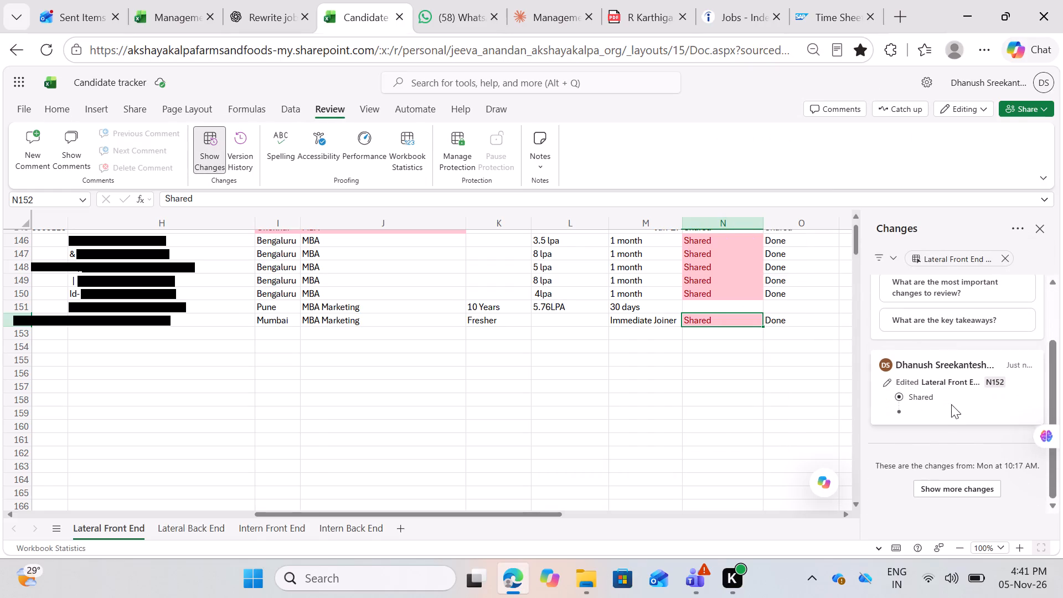
pyautogui.scroll(-2, 951, 404)
pyautogui.click(947, 491)
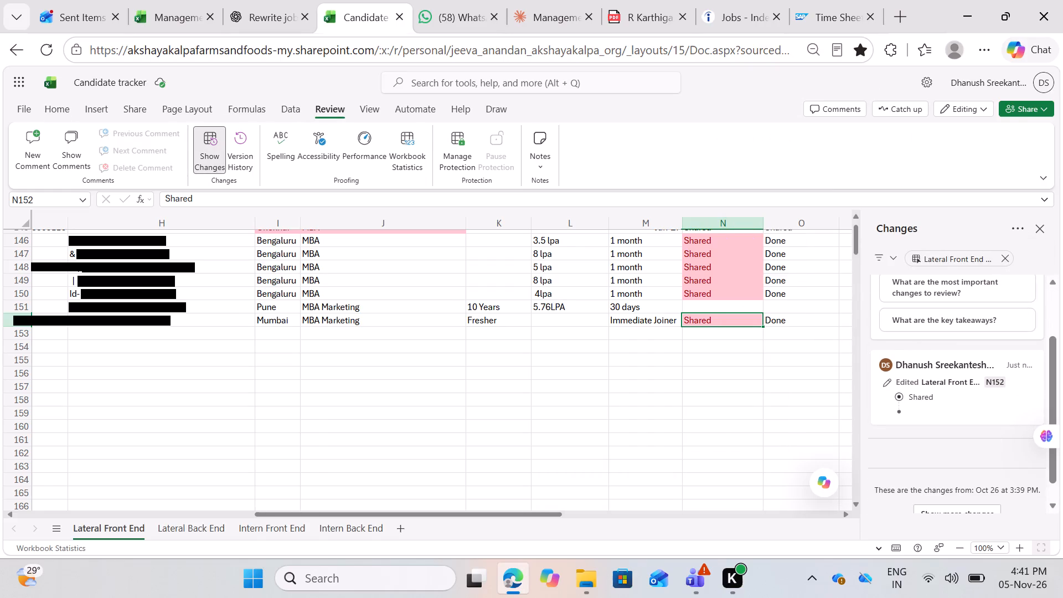
pyautogui.click(1040, 224)
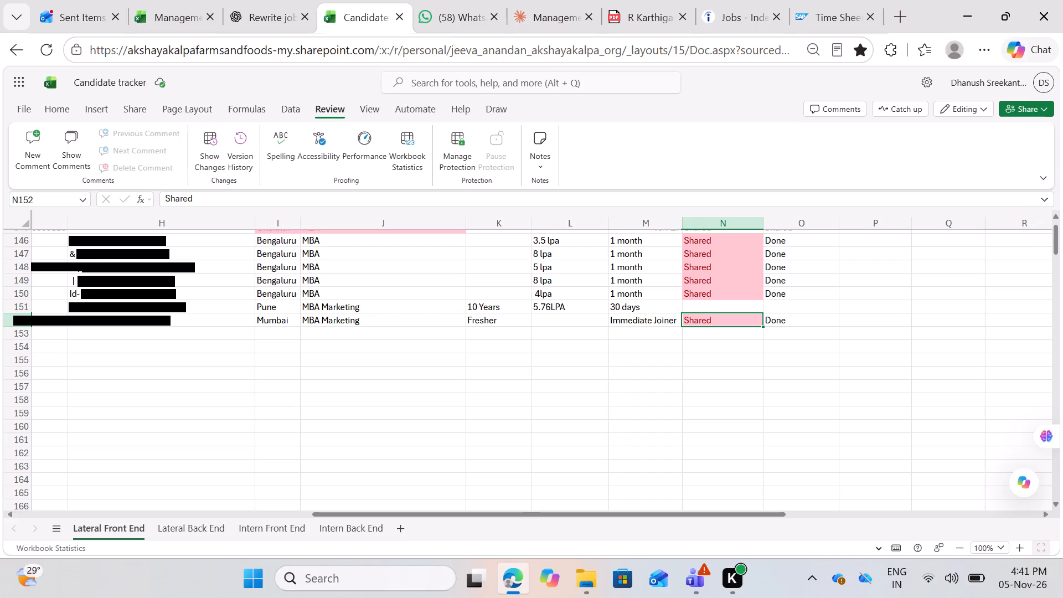
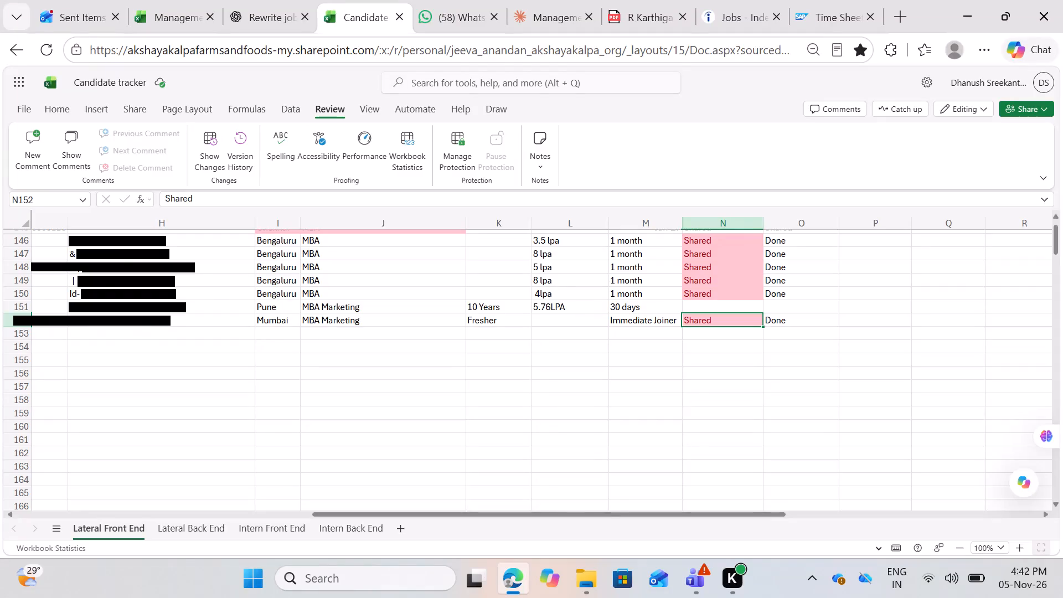
# Enter the date 11/5/2026 in B153 to start the next candidate's row below row 152.
pyautogui.click(832, 313)
pyautogui.click(809, 322)
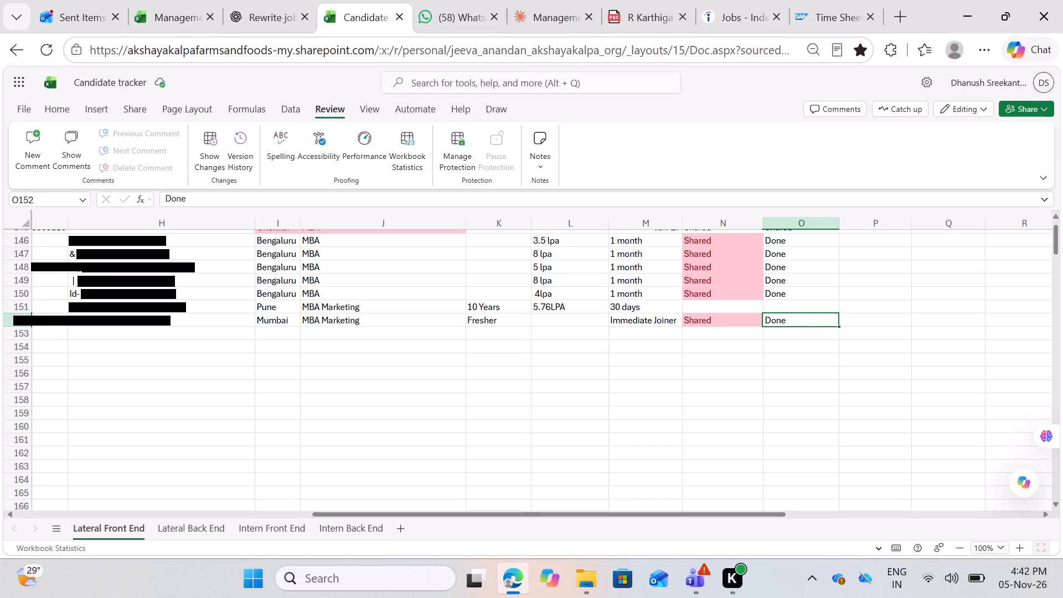
pyautogui.press('Tab')
pyautogui.hotkey('shift', 'Tab')
pyautogui.hotkey('shift', 'Tab')
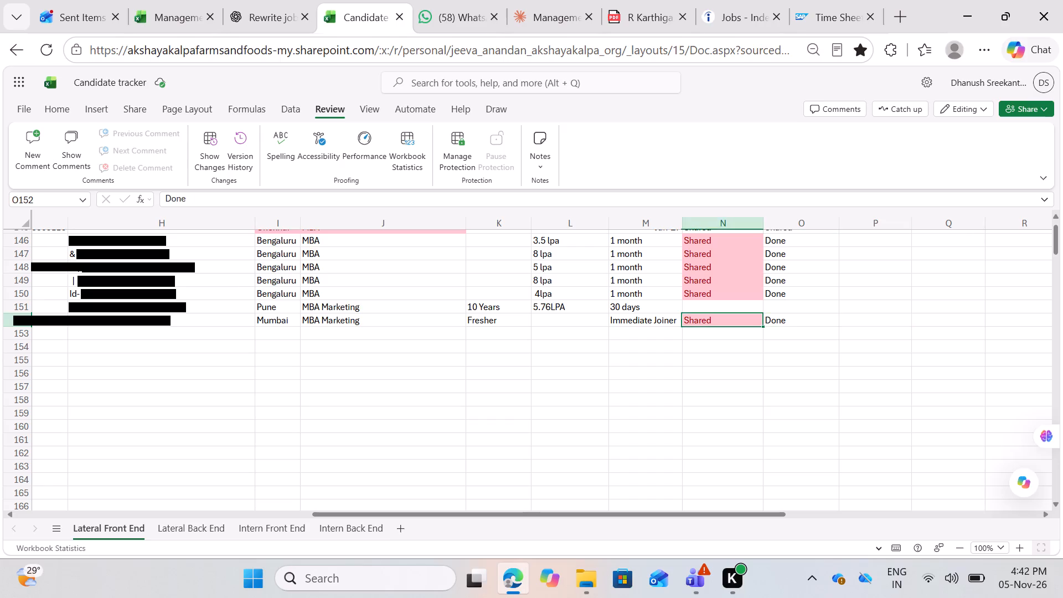
pyautogui.hotkey('shift', 'Tab')
pyautogui.hotkey('shift', 'Tab')
pyautogui.hotkey('shift', 'Tab')
pyautogui.hotkey('shift', 'Tab')
pyautogui.hotkey('shift', 'Tab')
pyautogui.hotkey('shift', 'Tab')
pyautogui.hotkey('shift', 'Tab')
pyautogui.hotkey('shift', 'Tab')
pyautogui.hotkey('shift', 'Tab')
pyautogui.hotkey('shift', 'Tab')
pyautogui.hotkey('shift', 'Tab')
pyautogui.hotkey('shift', 'Tab')
pyautogui.hotkey('shift', 'Tab')
pyautogui.hotkey('shift', 'Tab')
pyautogui.hotkey('shift', 'Tab')
pyautogui.hotkey('shift', 'Tab')
pyautogui.hotkey('shift', 'Tab')
pyautogui.hotkey('shift', 'Tab')
pyautogui.hotkey('shift', 'Tab')
pyautogui.hotkey('shift', 'Tab')
pyautogui.press('Tab')
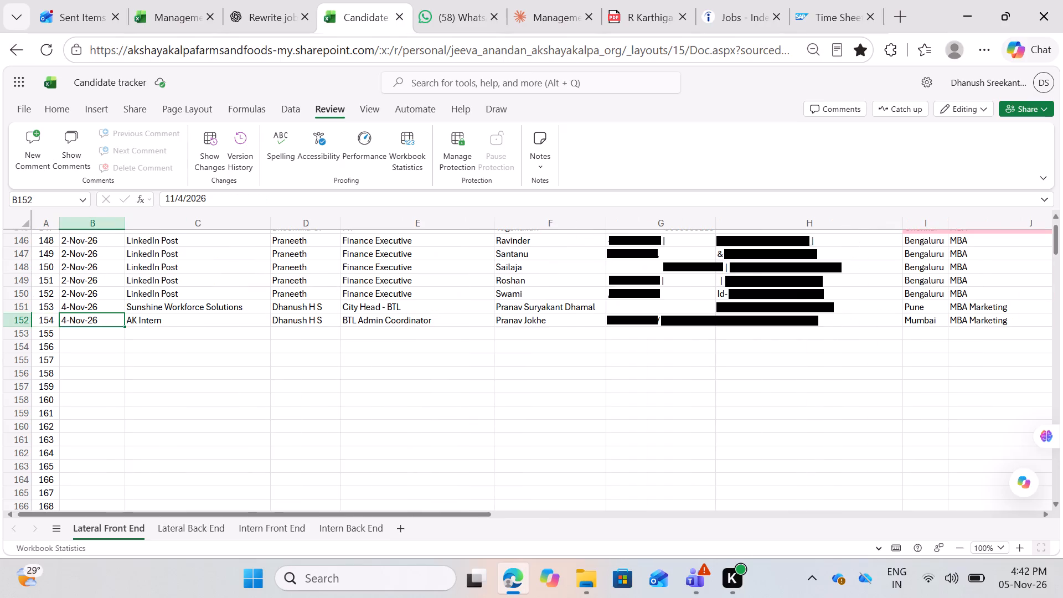
pyautogui.press('Tab')
pyautogui.press('Tab')
pyautogui.hotkey('shift', 'Tab')
pyautogui.hotkey('shift', 'Tab')
pyautogui.press('Down')
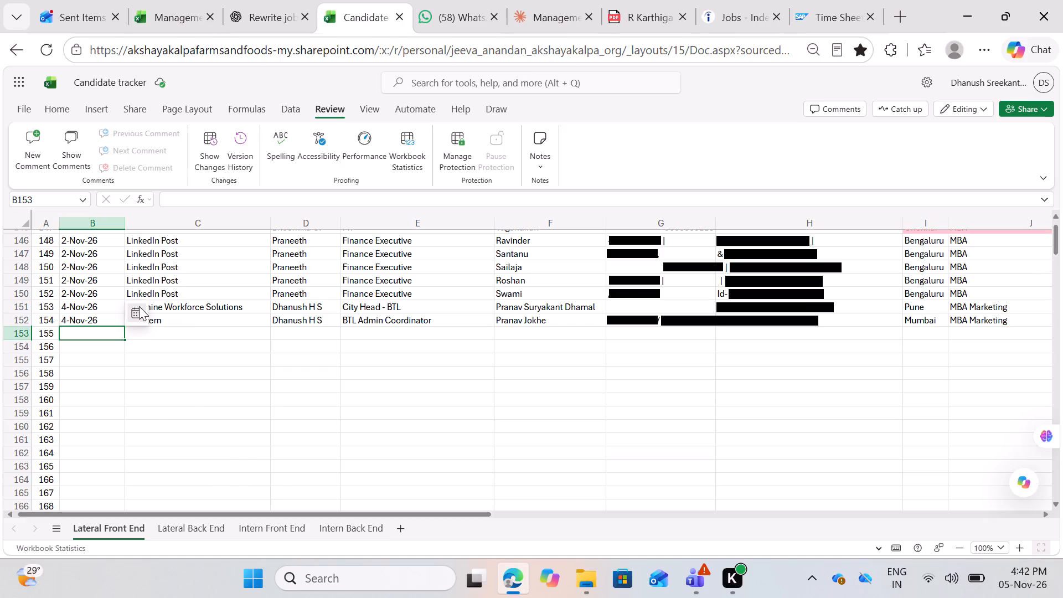
pyautogui.click(139, 306)
pyautogui.click(221, 379)
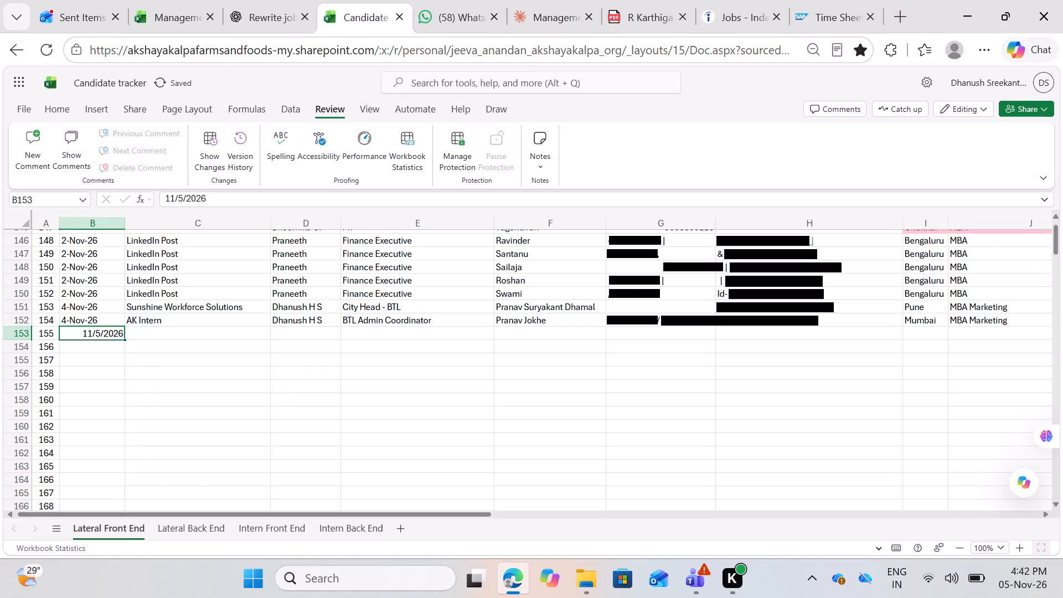
# Copy the date formatting of B152 onto the new date in B153 with Format Painter.
pyautogui.click(86, 318)
pyautogui.click(57, 114)
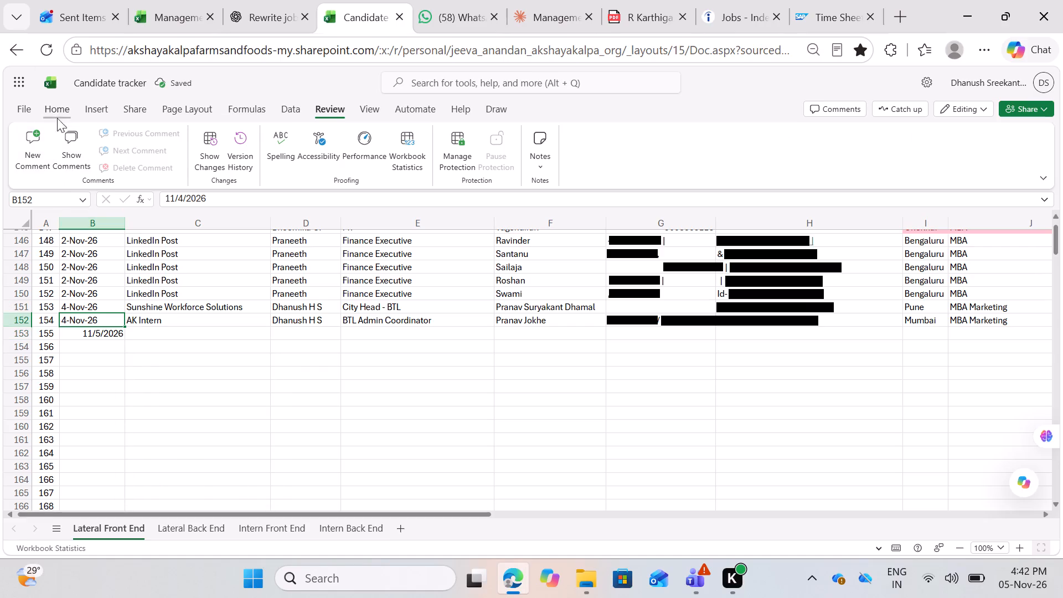
pyautogui.click(82, 169)
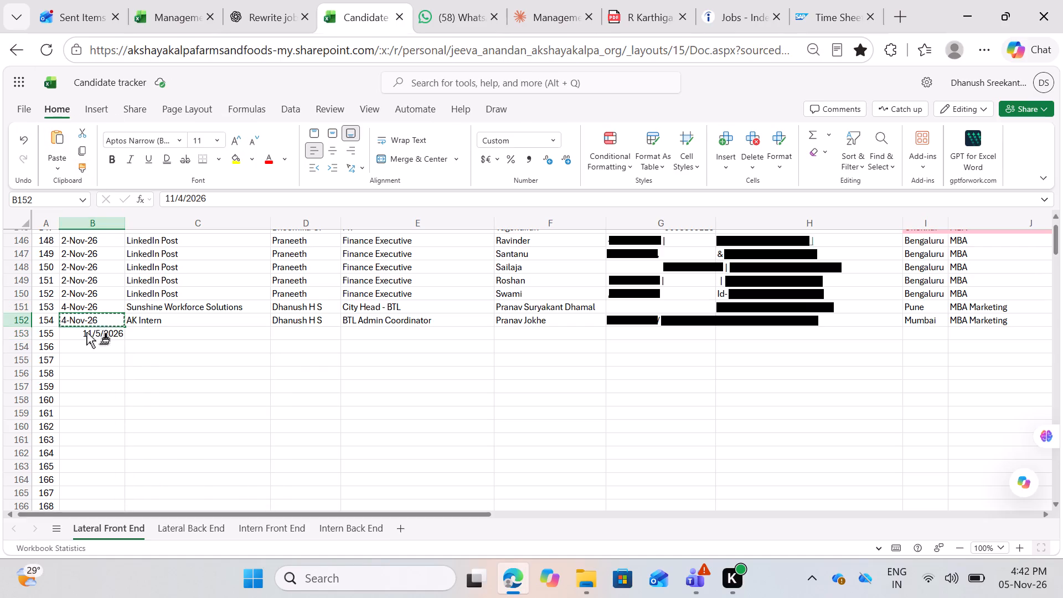
pyautogui.click(87, 334)
# Begin the source entry in cell C153 of the new candidate's row.
pyautogui.click(182, 337)
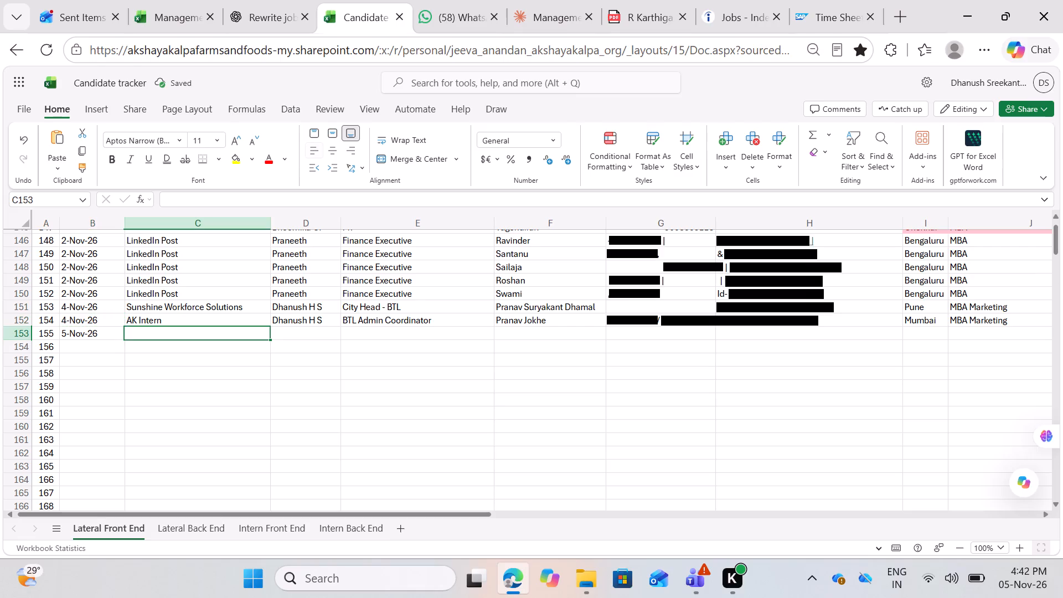
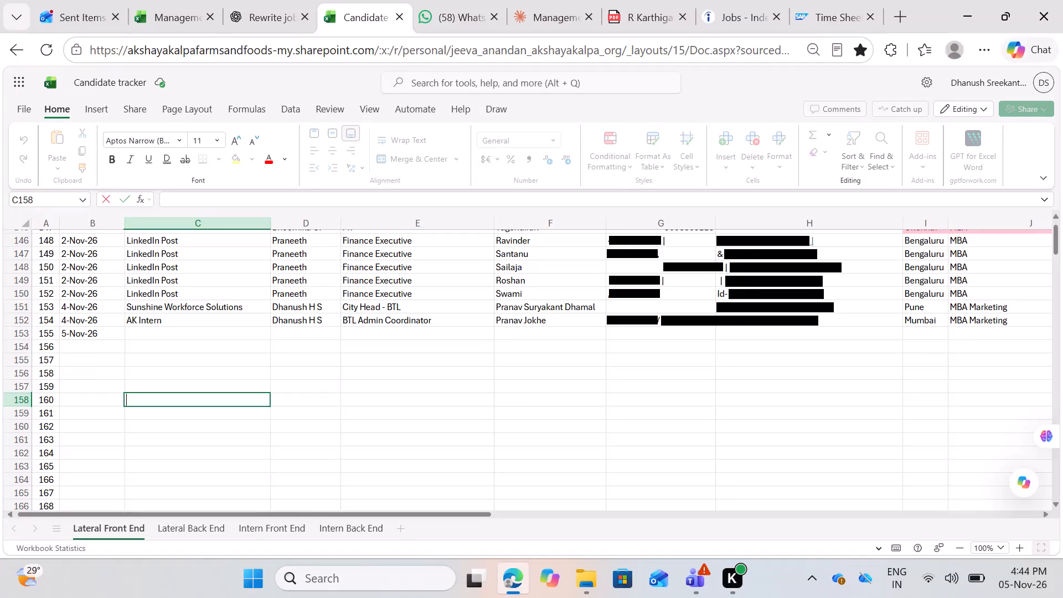
# Return to the empty source cell C153 in the new candidate's row dated 5-Nov-26.
pyautogui.click(149, 346)
pyautogui.click(191, 330)
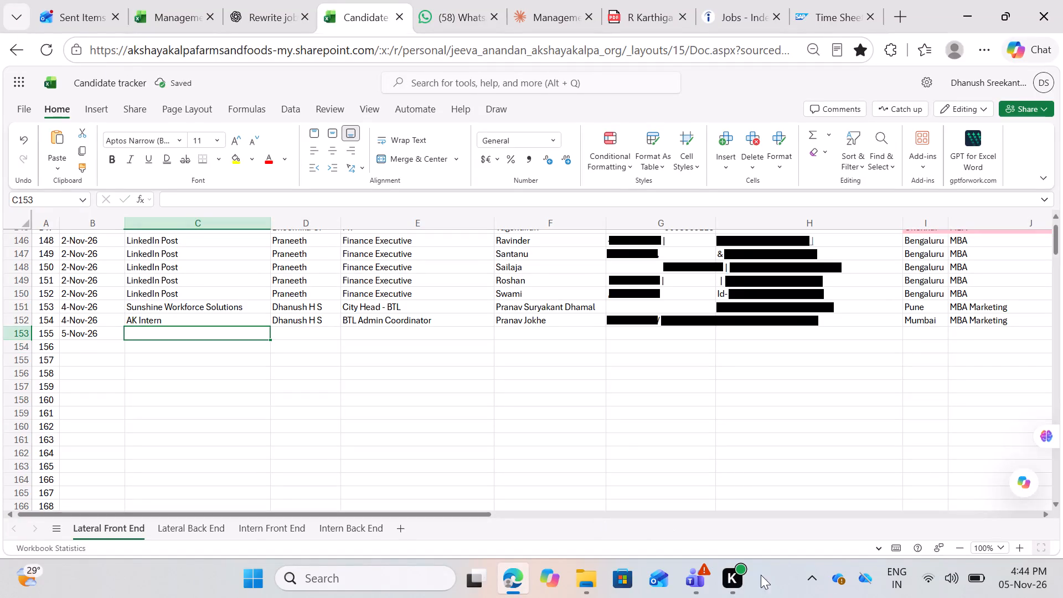
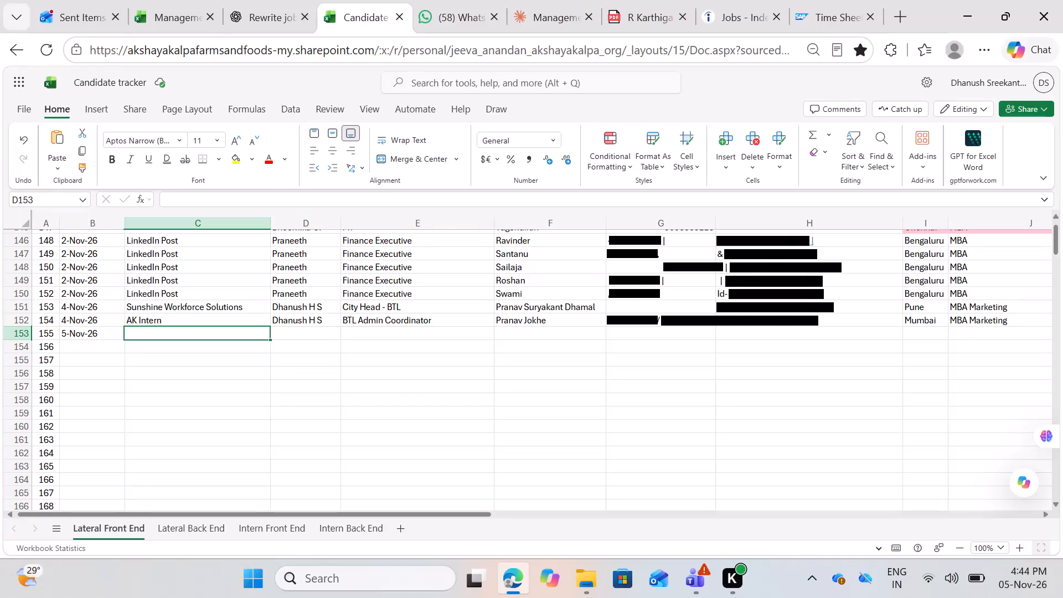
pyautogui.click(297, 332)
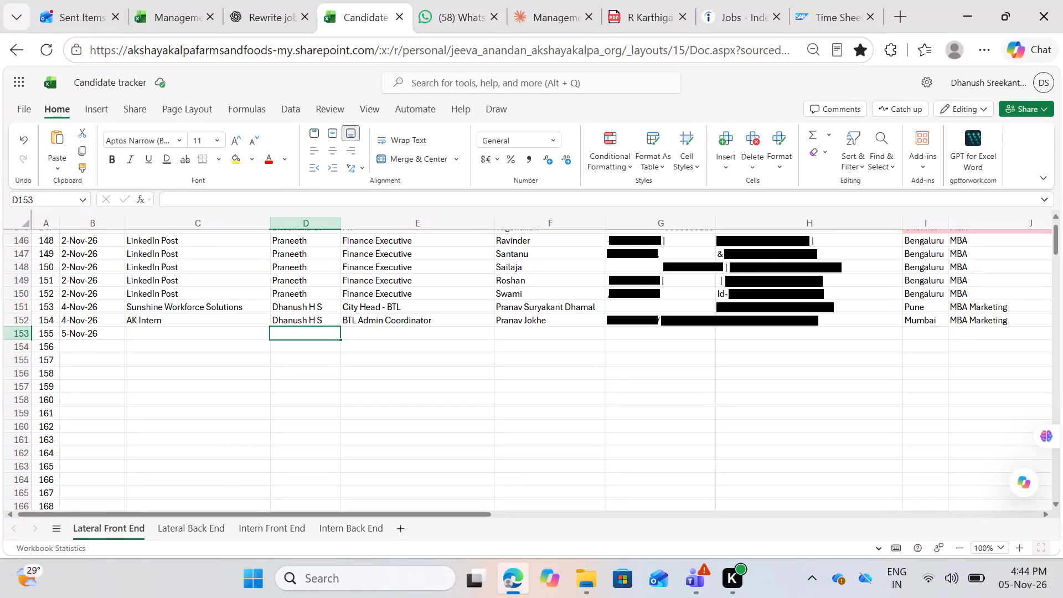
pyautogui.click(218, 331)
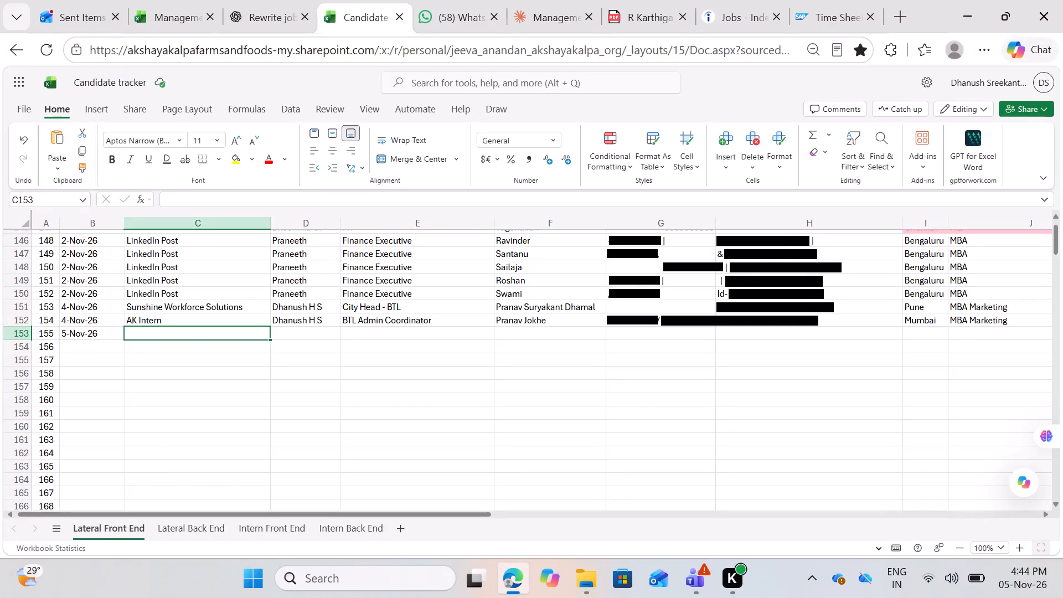